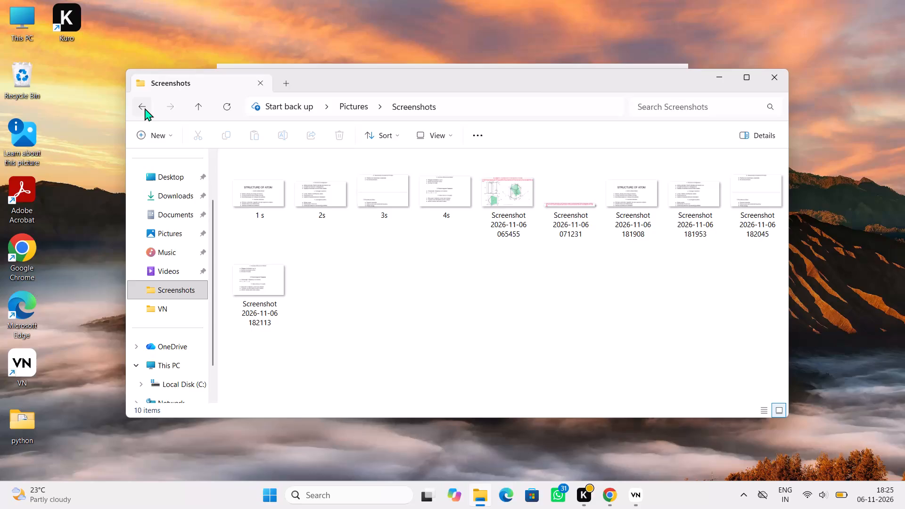
Look through the Downloads, Desktop, Gallery, Screenshots and VN folders to examine the saved images and videos.
click(145, 108)
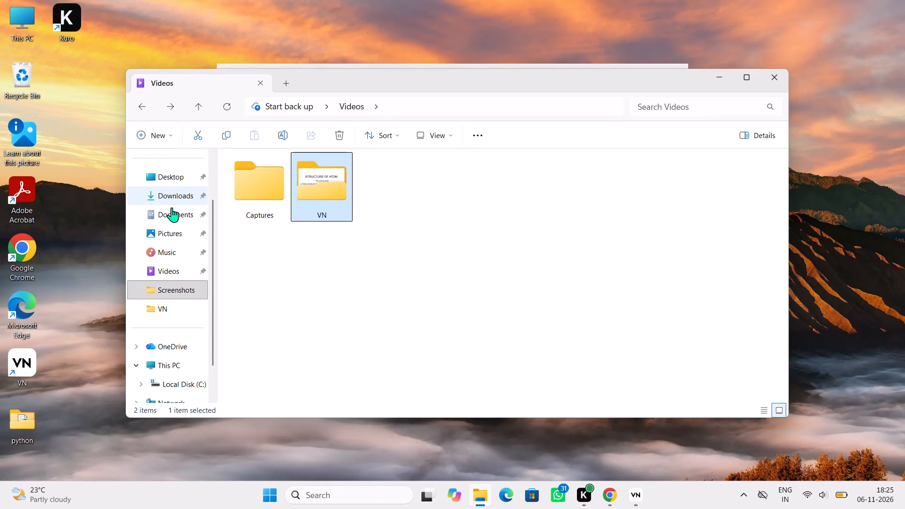
click(172, 207)
click(172, 197)
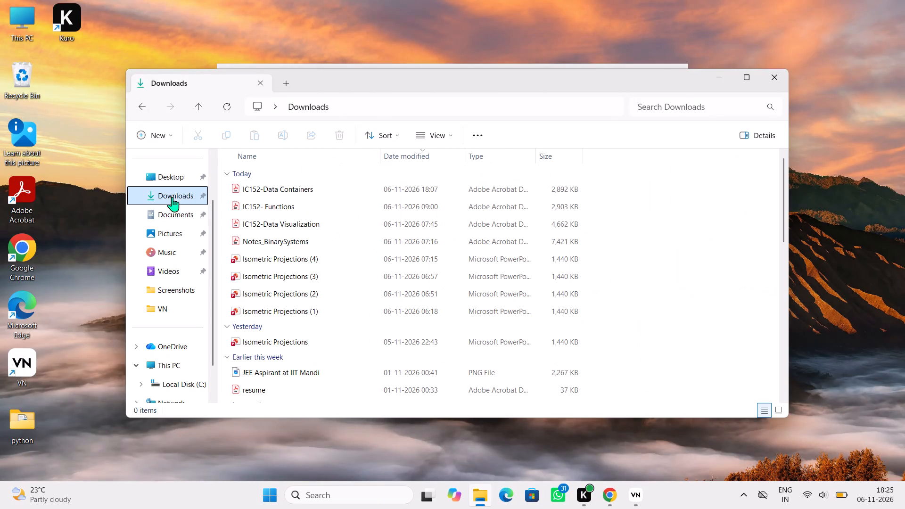
click(175, 176)
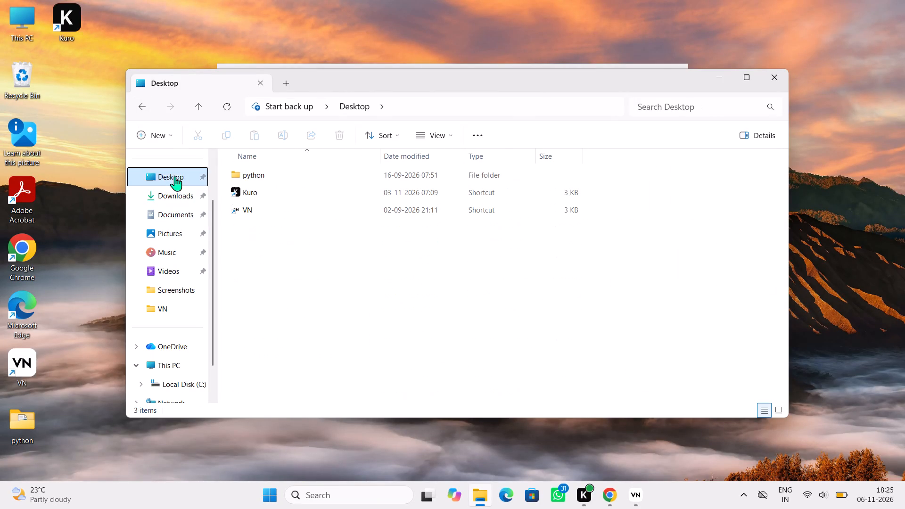
scroll(175, 176, up, 2)
click(171, 179)
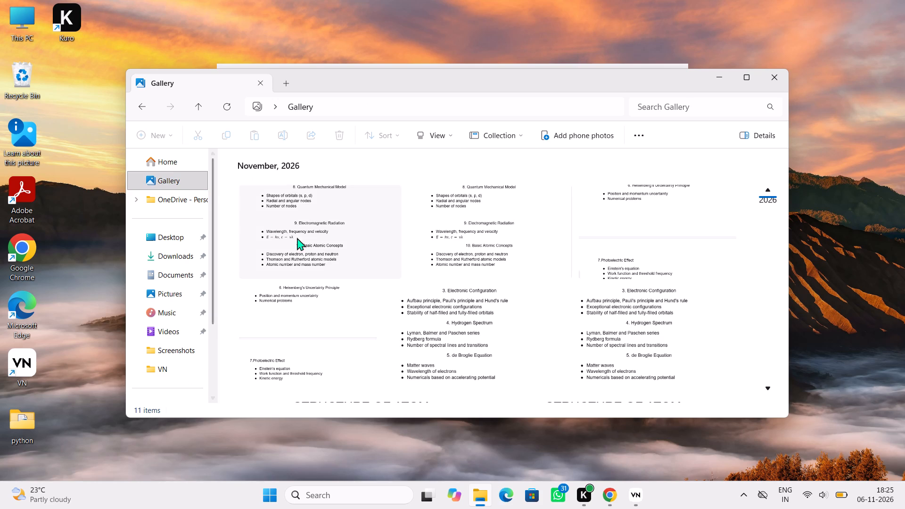
scroll(329, 251, down, 1)
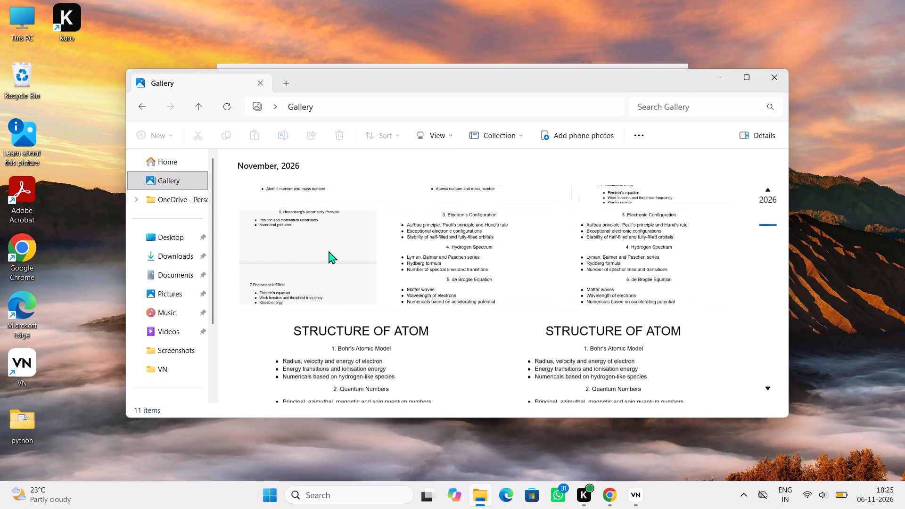
scroll(337, 314, right, 1)
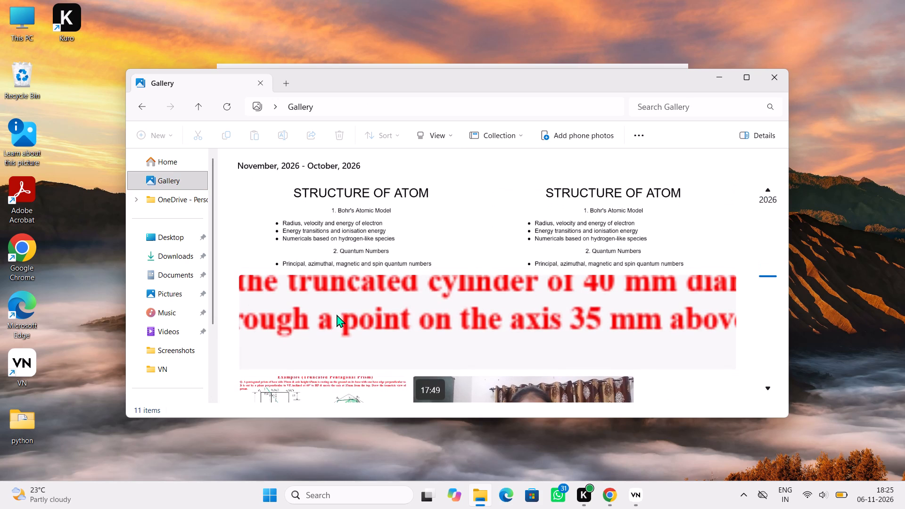
scroll(337, 314, right, 1)
scroll(337, 314, up, 1)
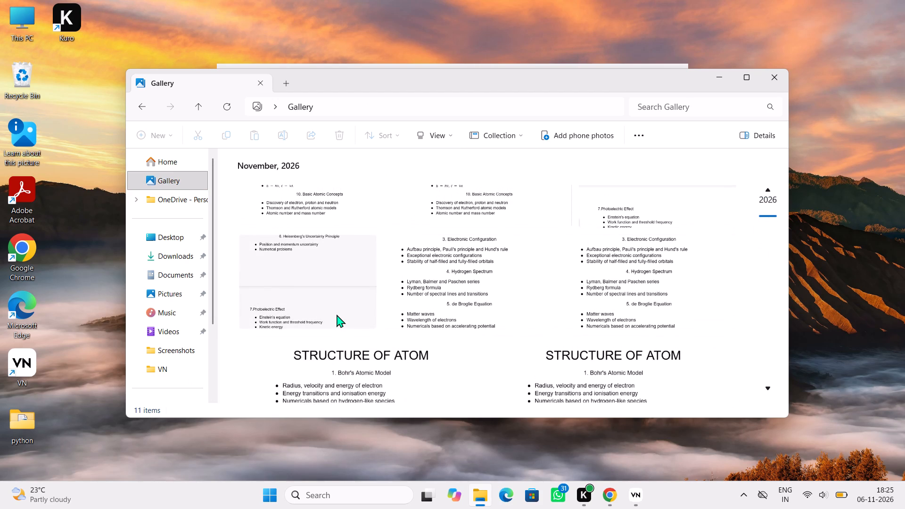
scroll(337, 314, up, 1)
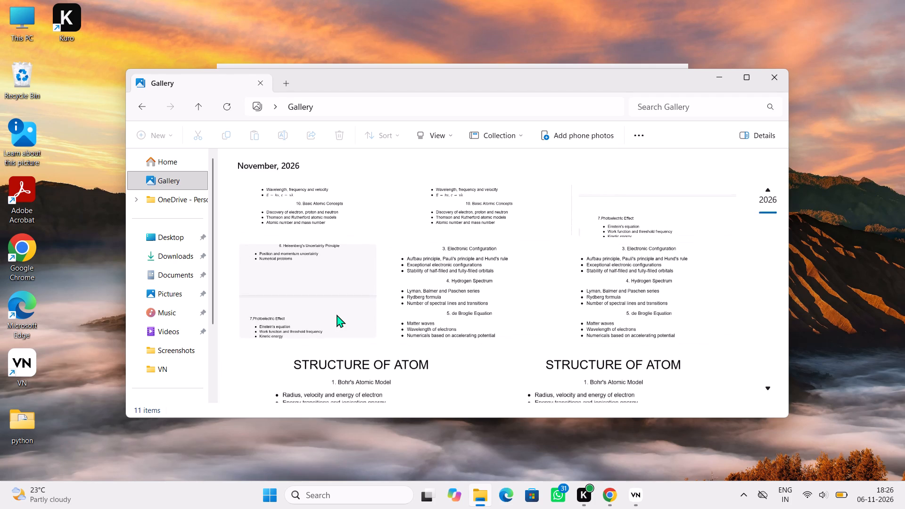
scroll(337, 314, up, 2)
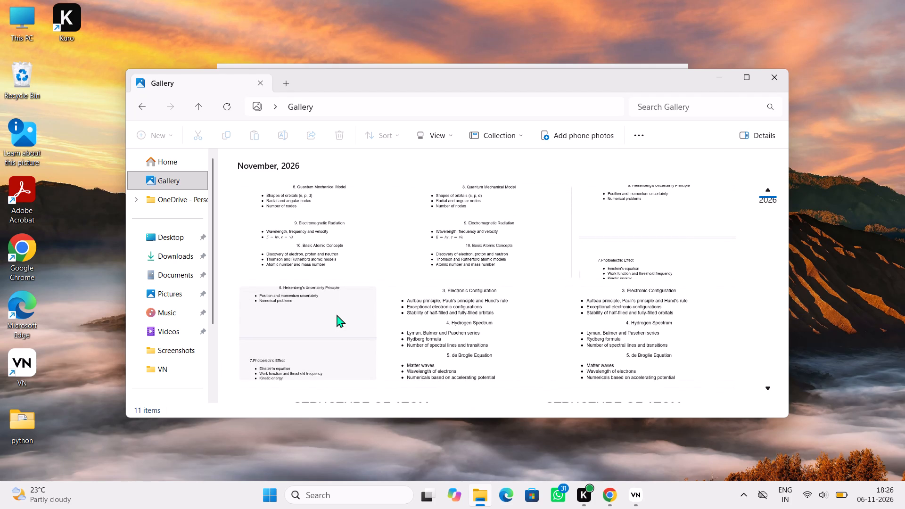
click(271, 299)
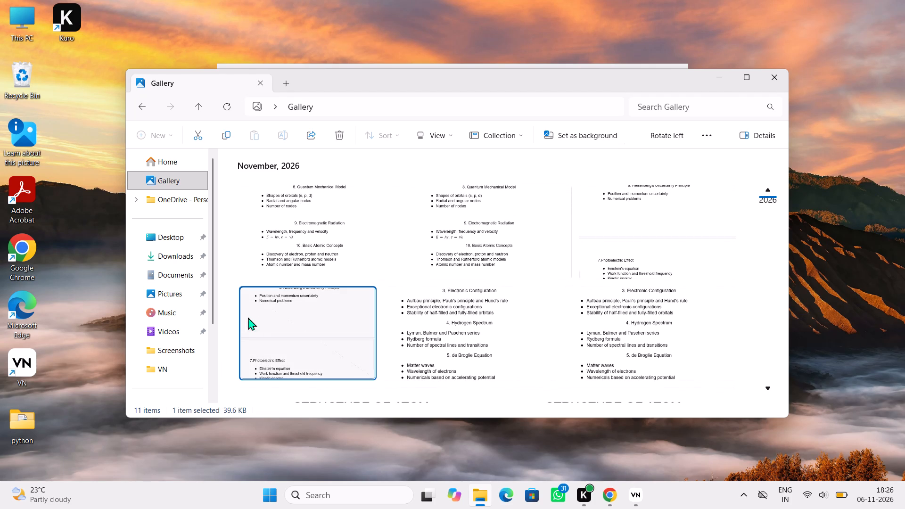
click(175, 350)
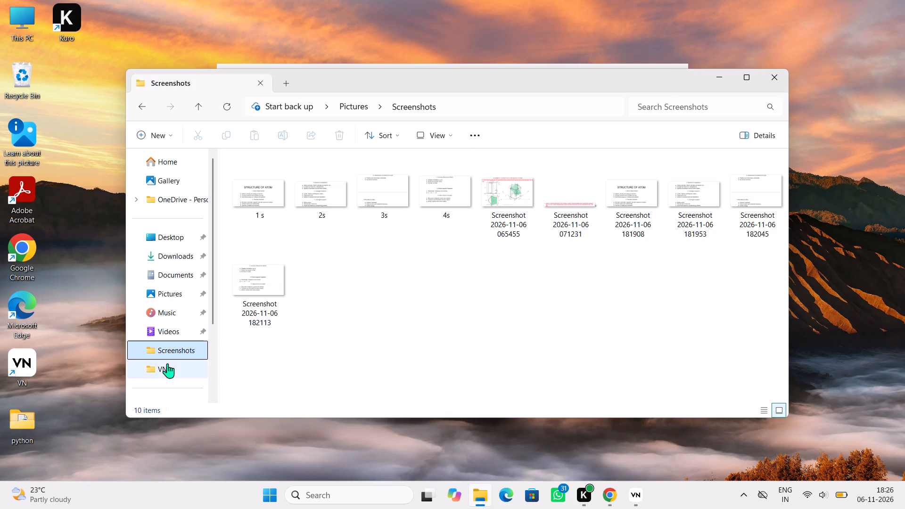
click(167, 363)
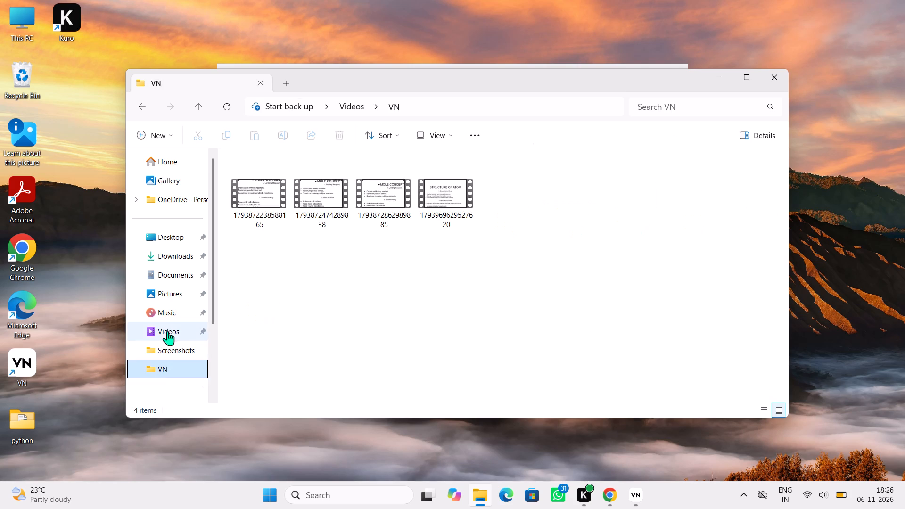
Rename the VN folder inside Videos as s2.
click(169, 329)
click(312, 183)
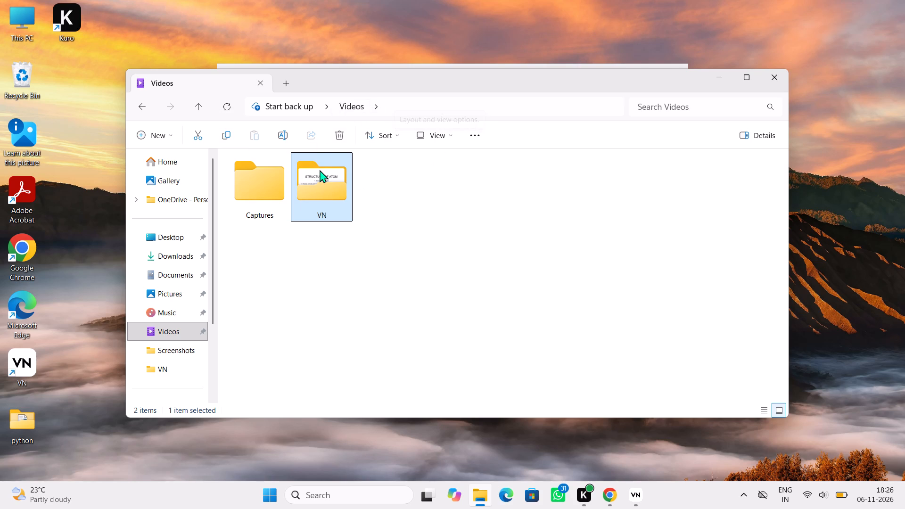
click(278, 131)
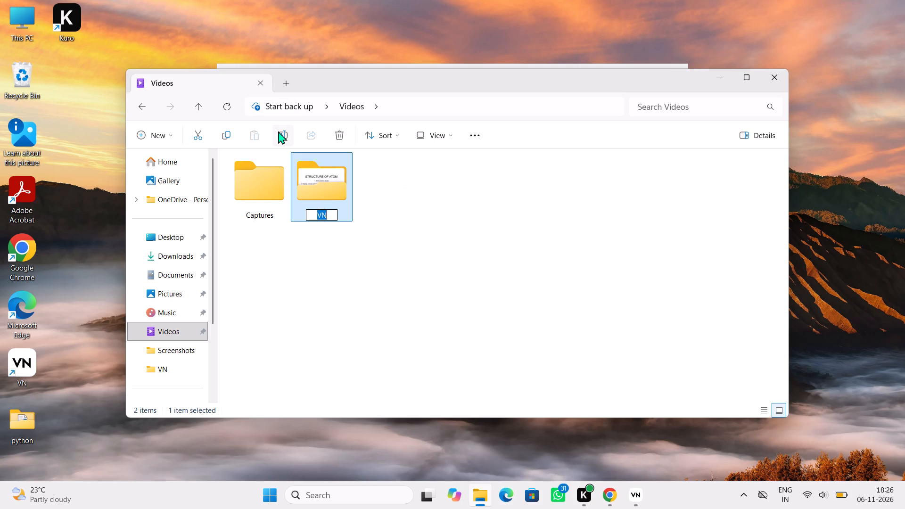
key(BackSpace)
text(s2)
key(Return)
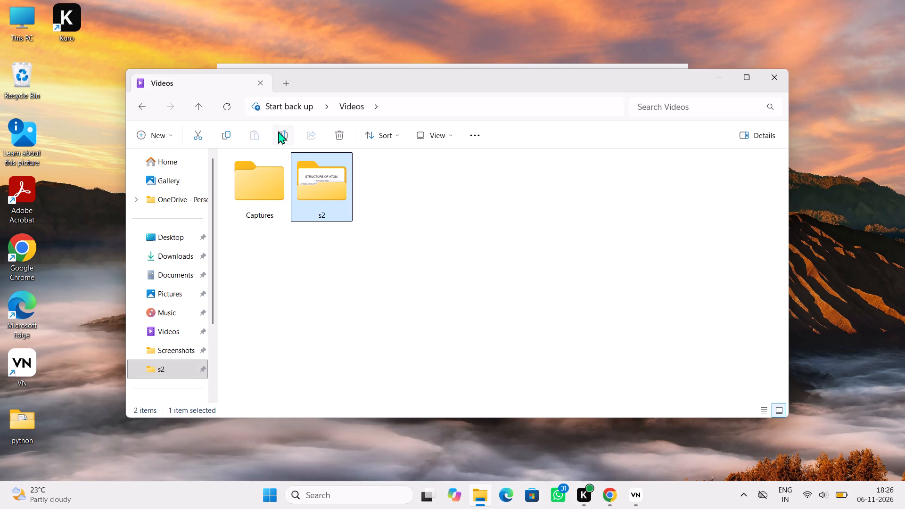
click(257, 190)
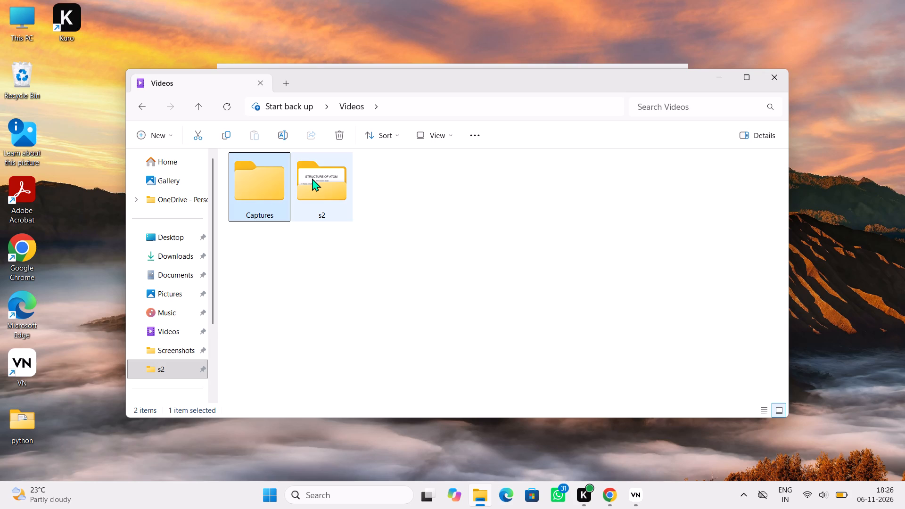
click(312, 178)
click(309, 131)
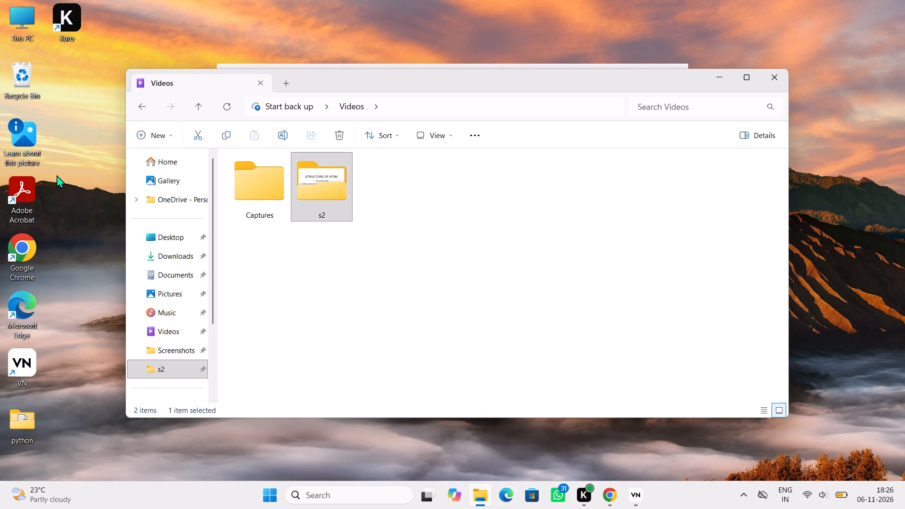
Open Google Chrome, search Google for YouTube and maximize the browser window.
double_click(26, 245)
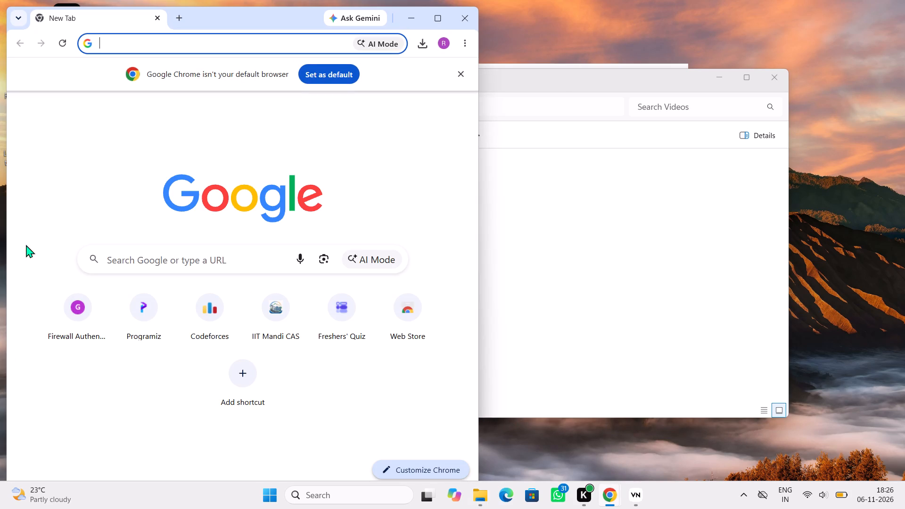
click(157, 260)
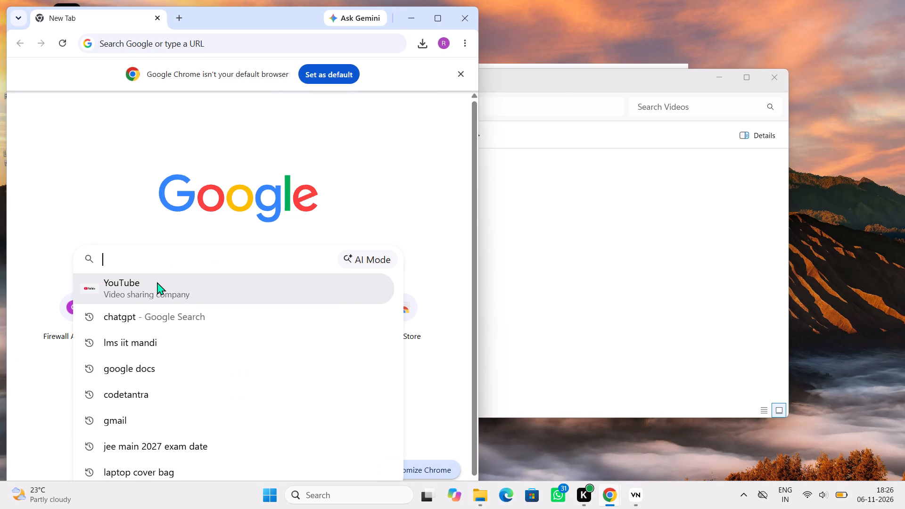
click(157, 282)
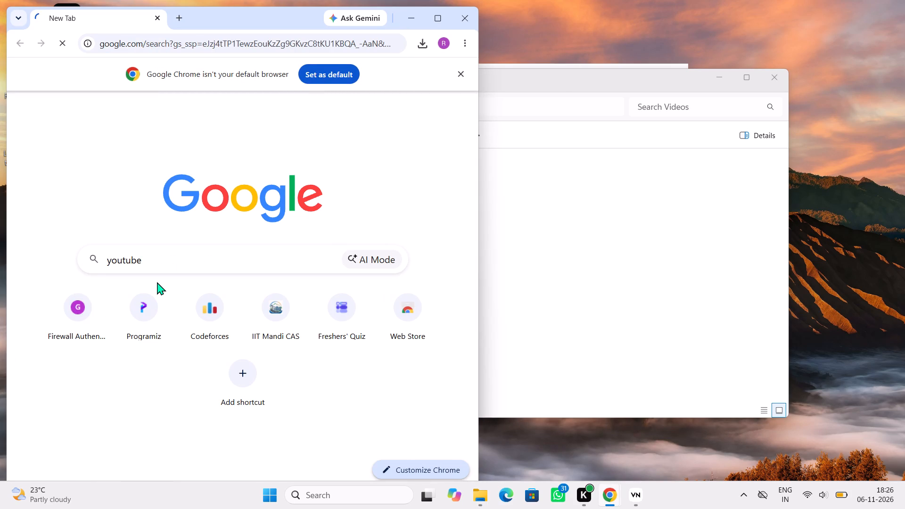
click(433, 17)
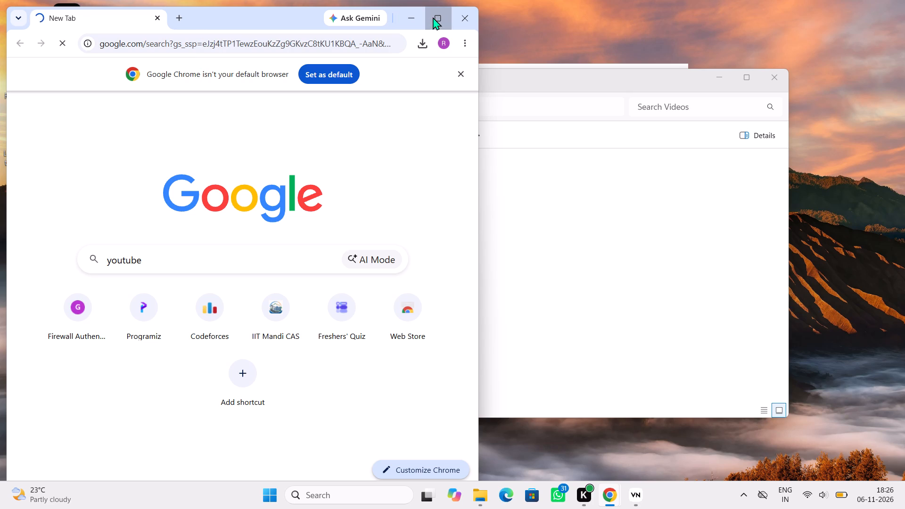
click(174, 13)
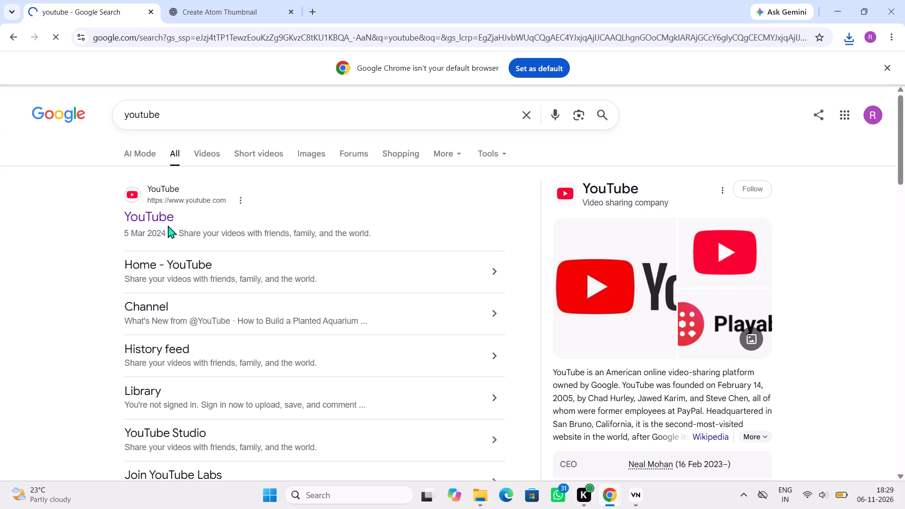
click(149, 221)
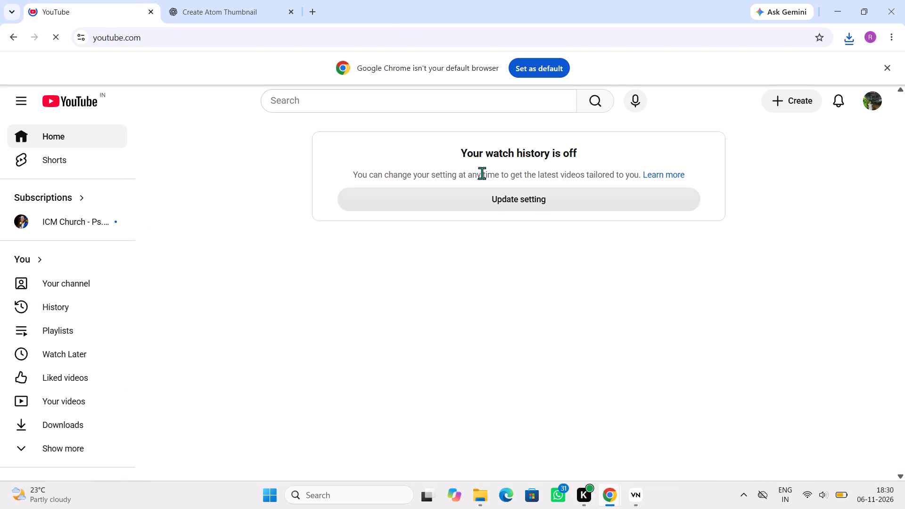
click(786, 105)
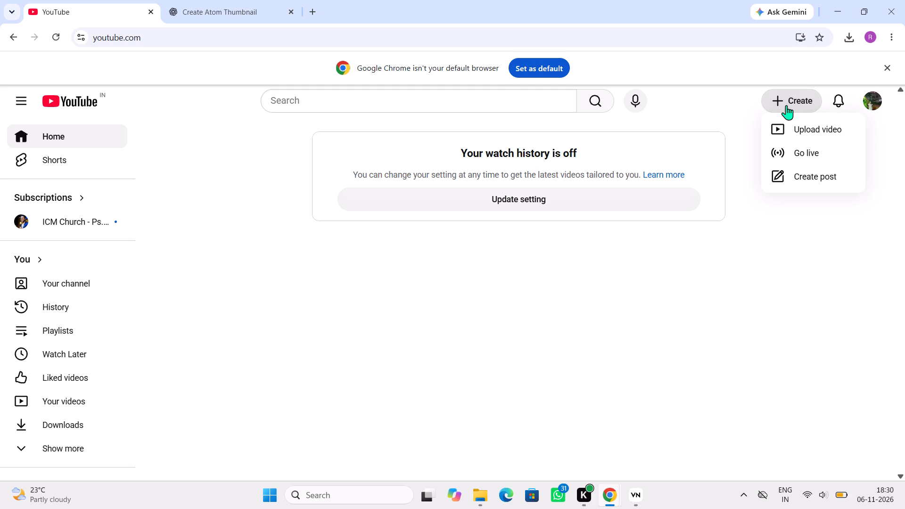
click(803, 126)
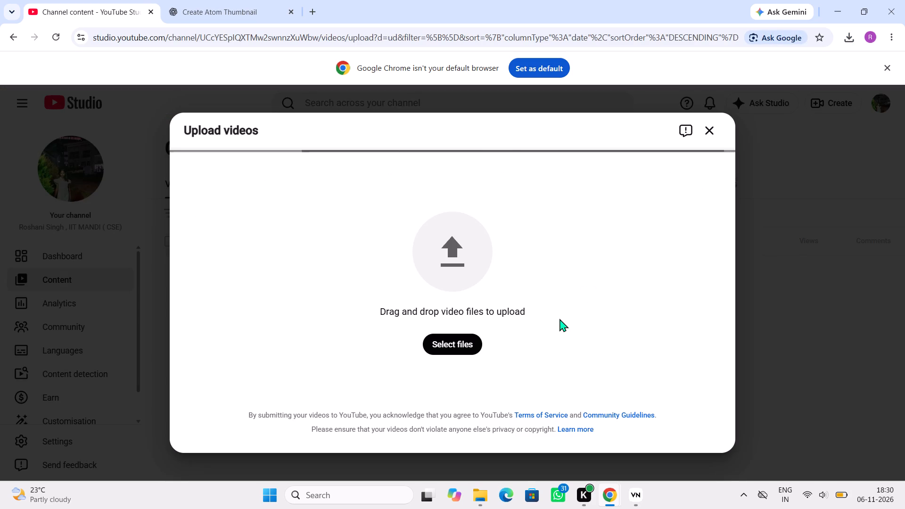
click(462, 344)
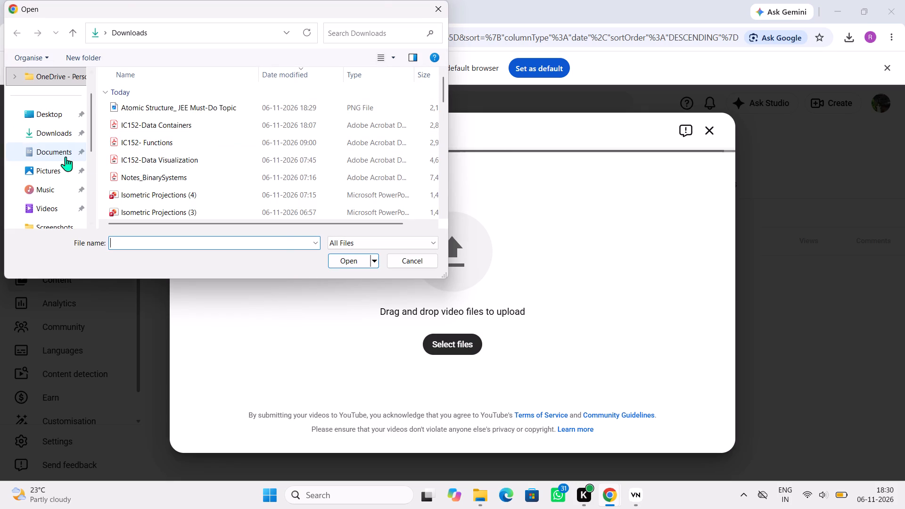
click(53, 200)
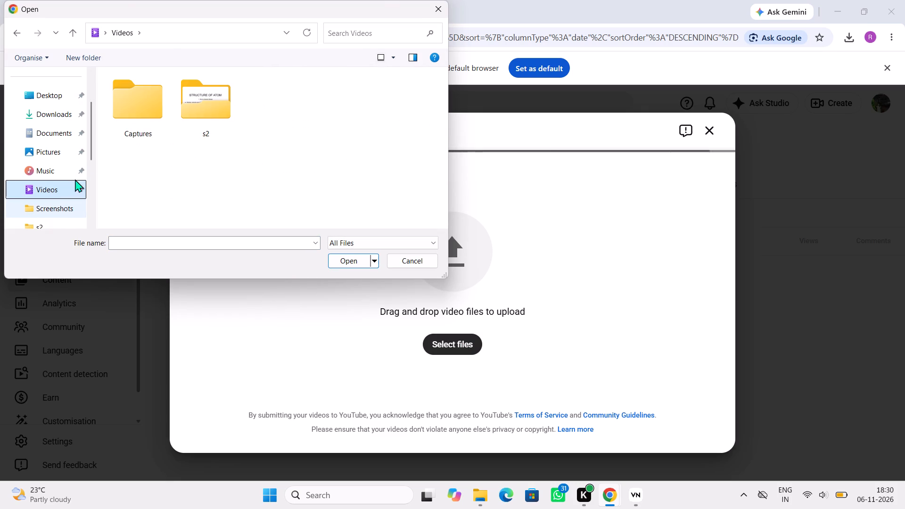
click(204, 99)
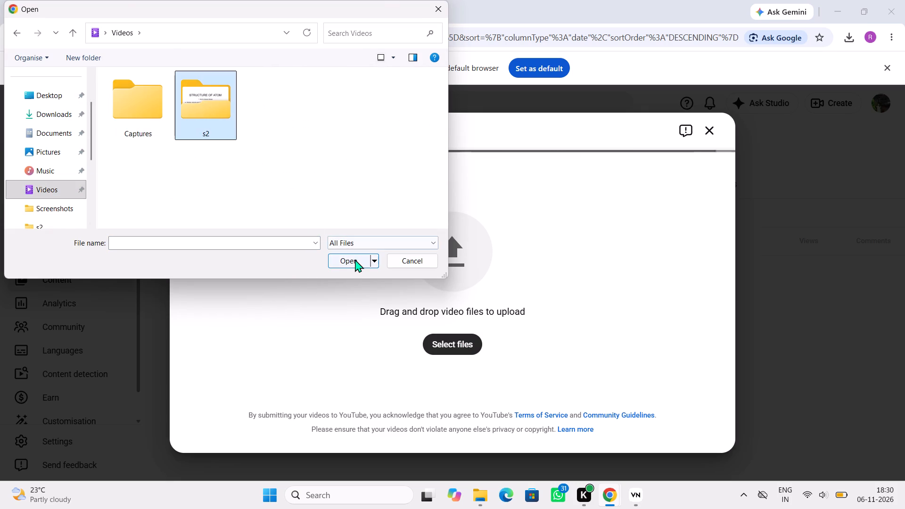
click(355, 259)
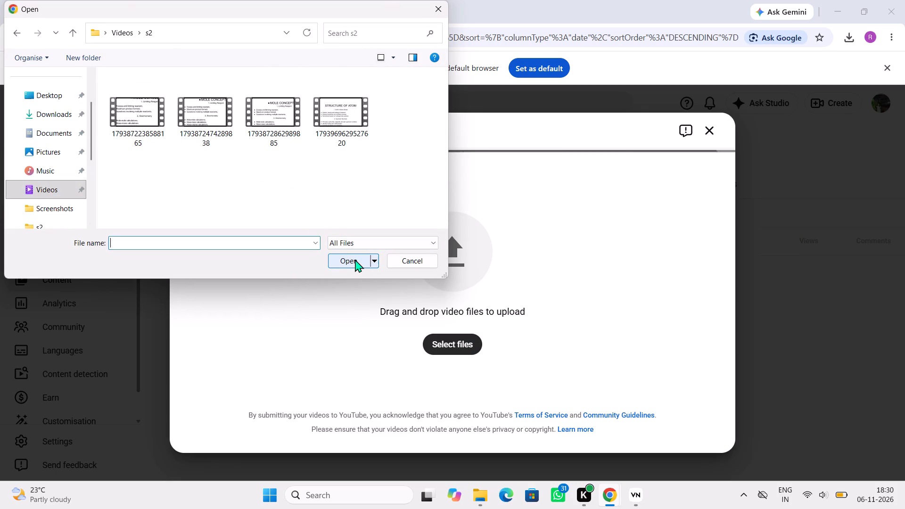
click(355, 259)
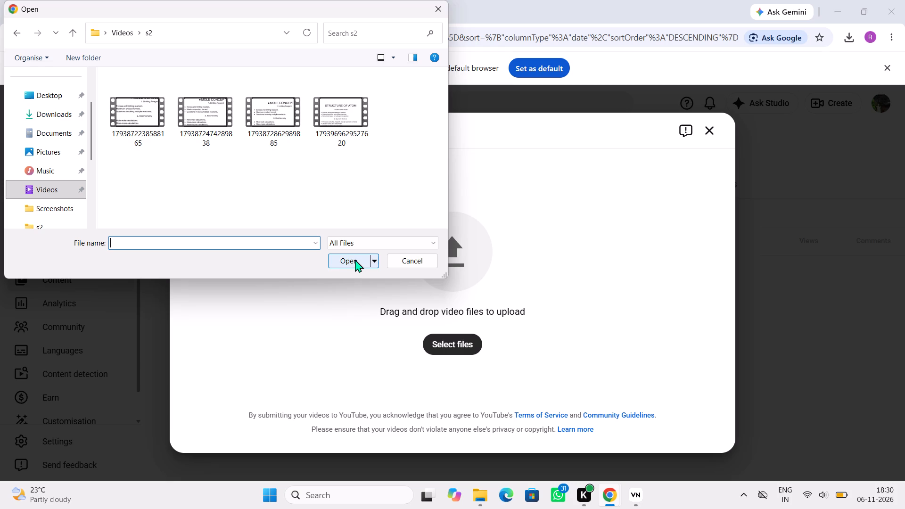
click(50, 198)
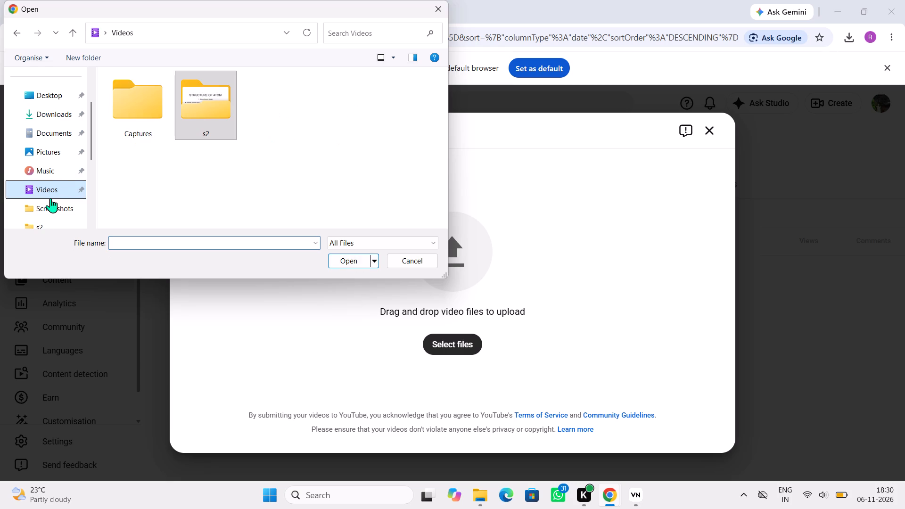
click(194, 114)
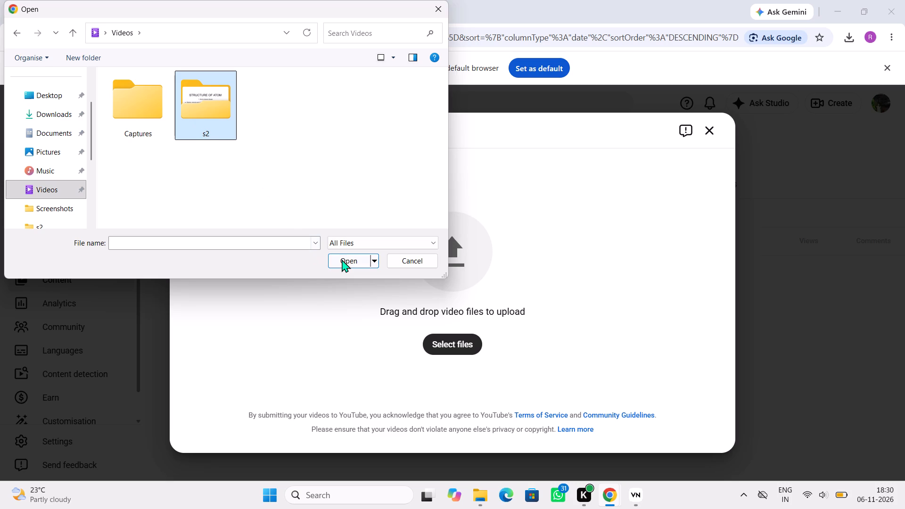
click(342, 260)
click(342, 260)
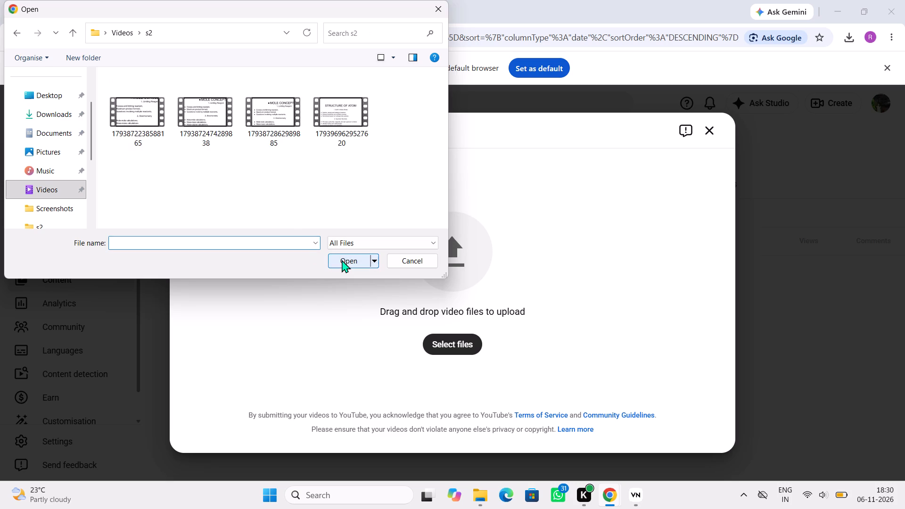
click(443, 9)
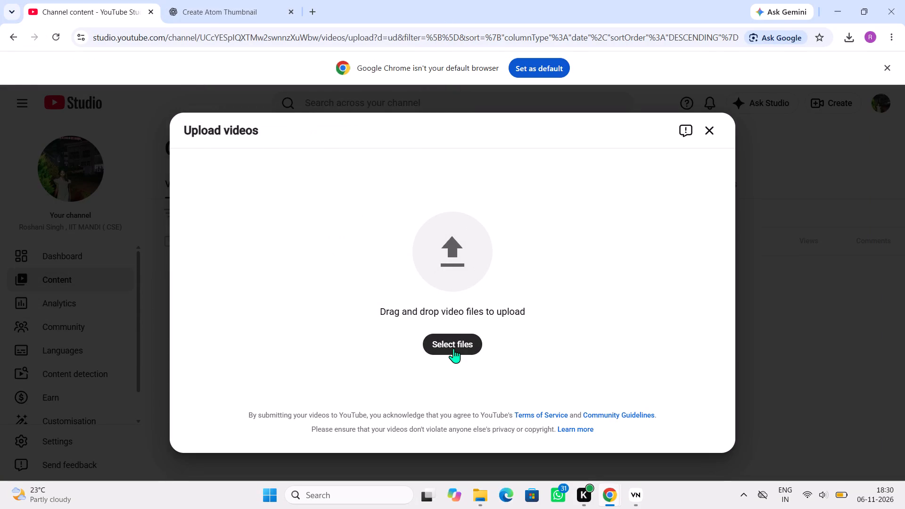
Browse for the video file to upload and open the s2 folder inside Videos.
click(453, 348)
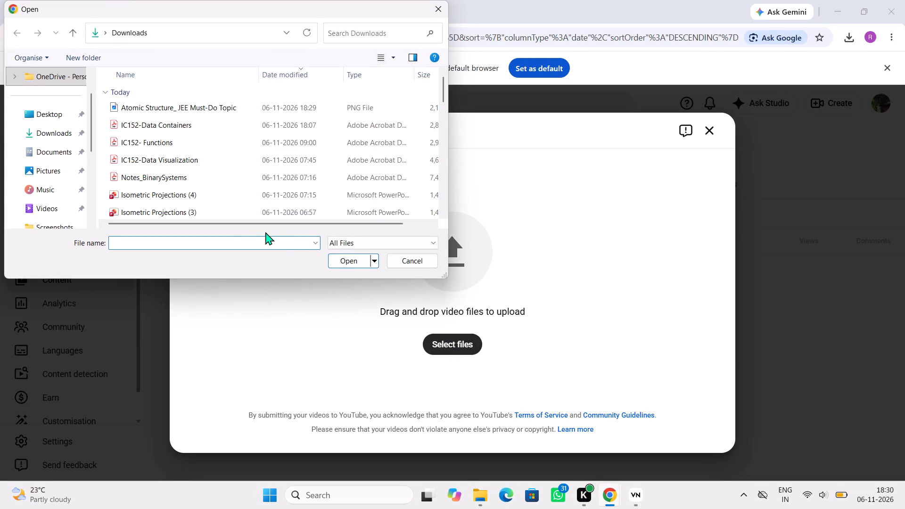
click(57, 209)
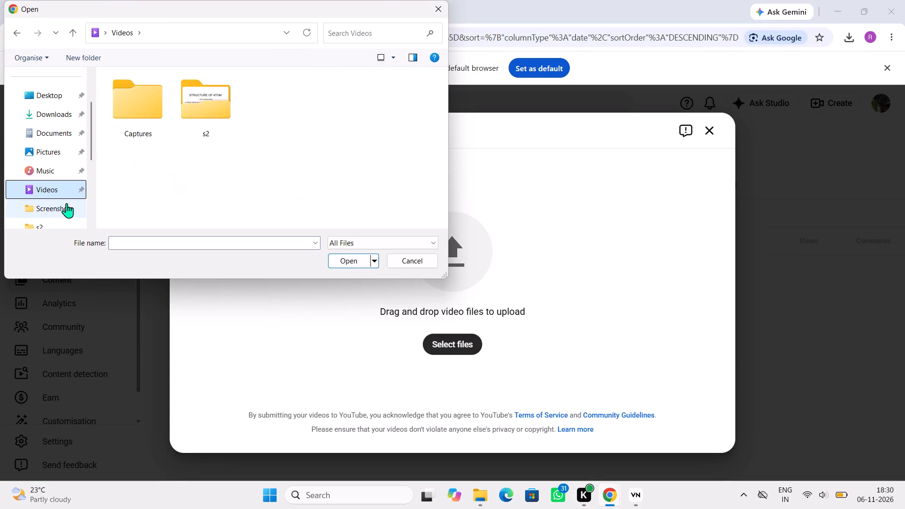
click(220, 113)
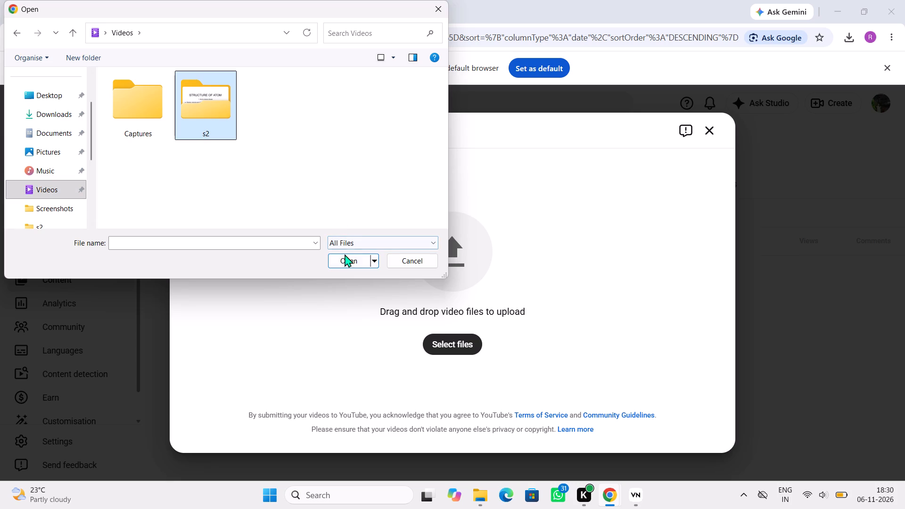
click(346, 258)
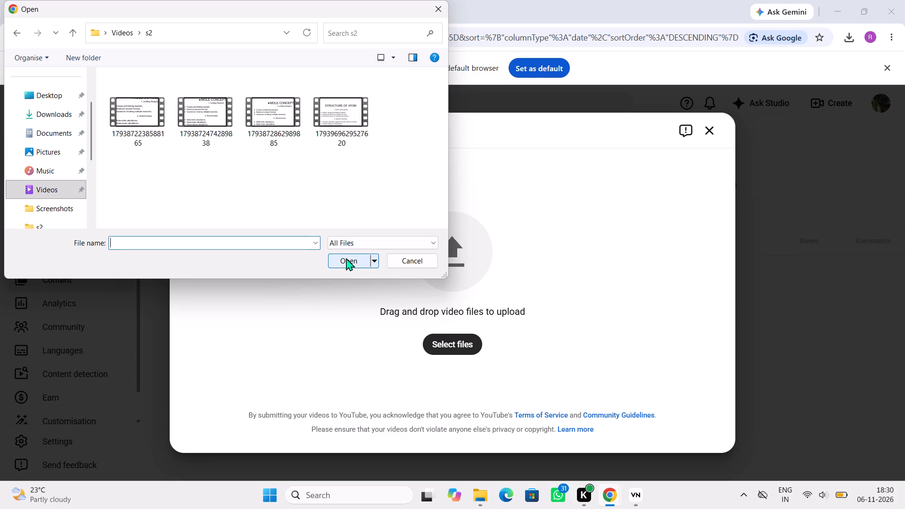
click(346, 258)
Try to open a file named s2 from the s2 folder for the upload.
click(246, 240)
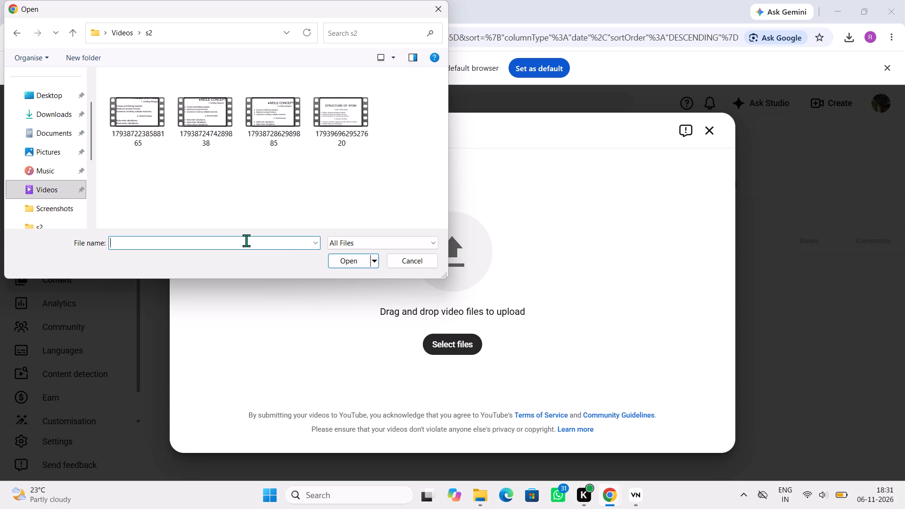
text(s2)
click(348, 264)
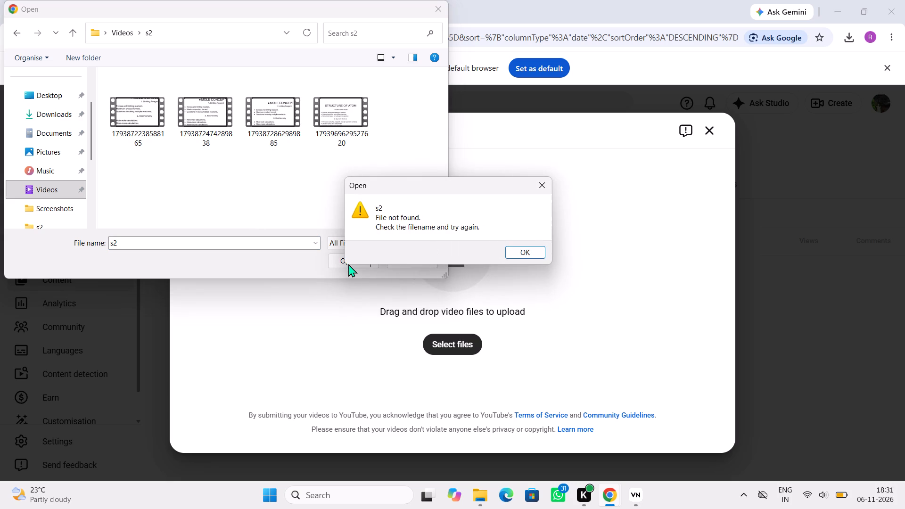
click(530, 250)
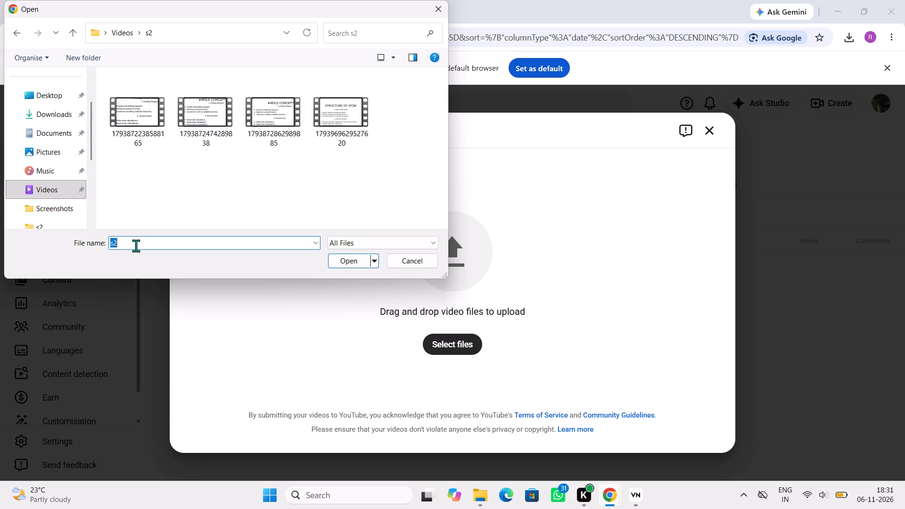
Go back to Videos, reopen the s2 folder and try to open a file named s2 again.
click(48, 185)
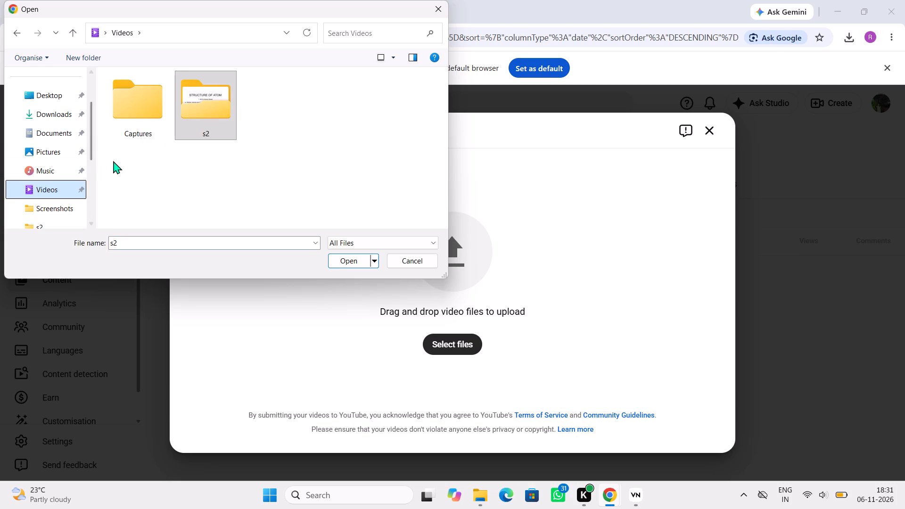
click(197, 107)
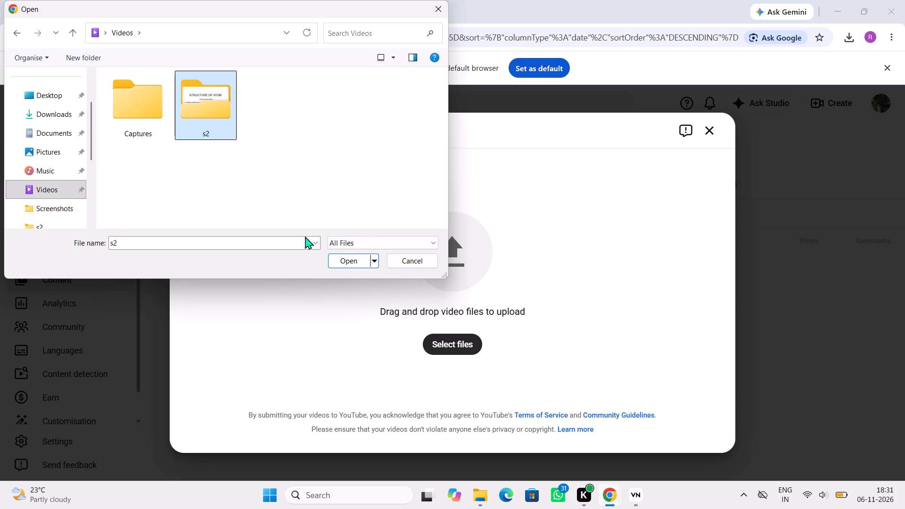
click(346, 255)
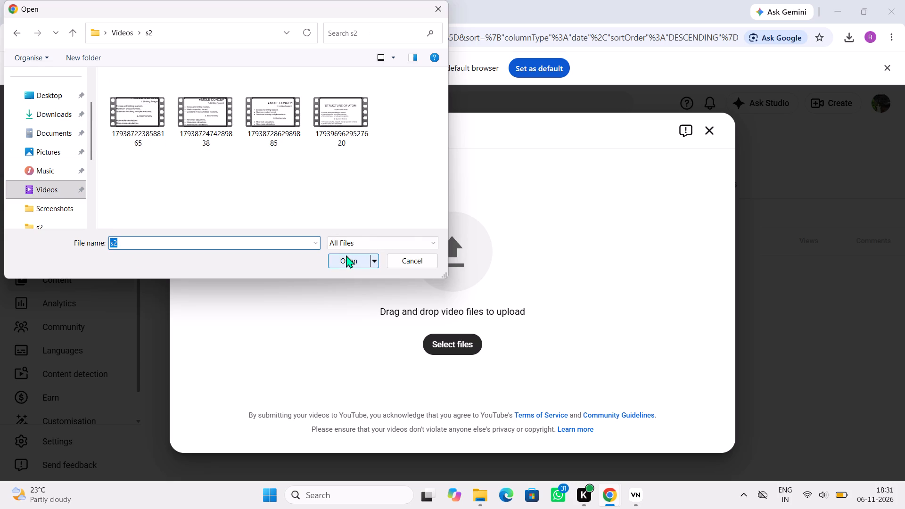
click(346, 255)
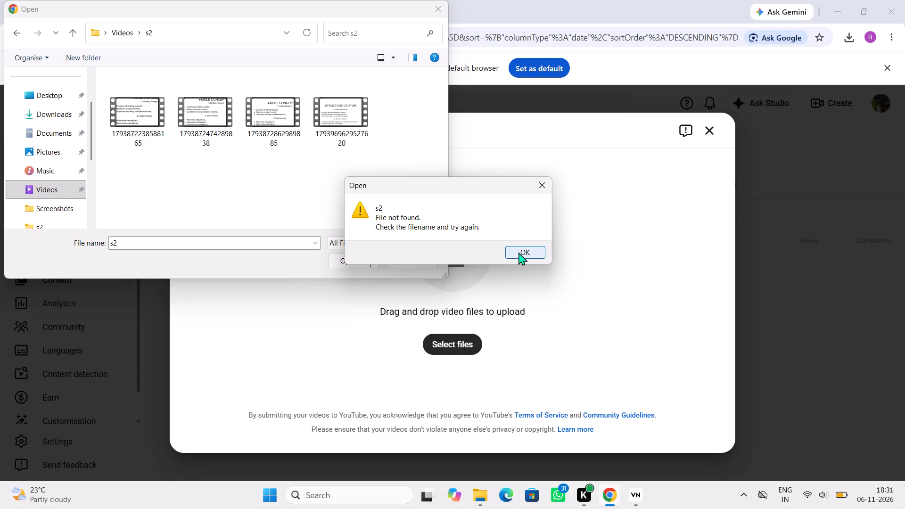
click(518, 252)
click(279, 241)
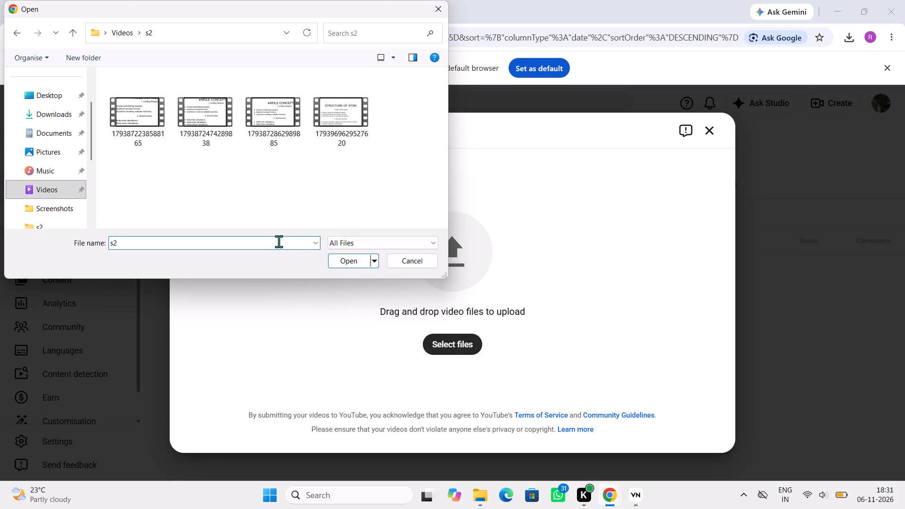
key(BackSpace)
key(BackSpace)
click(341, 123)
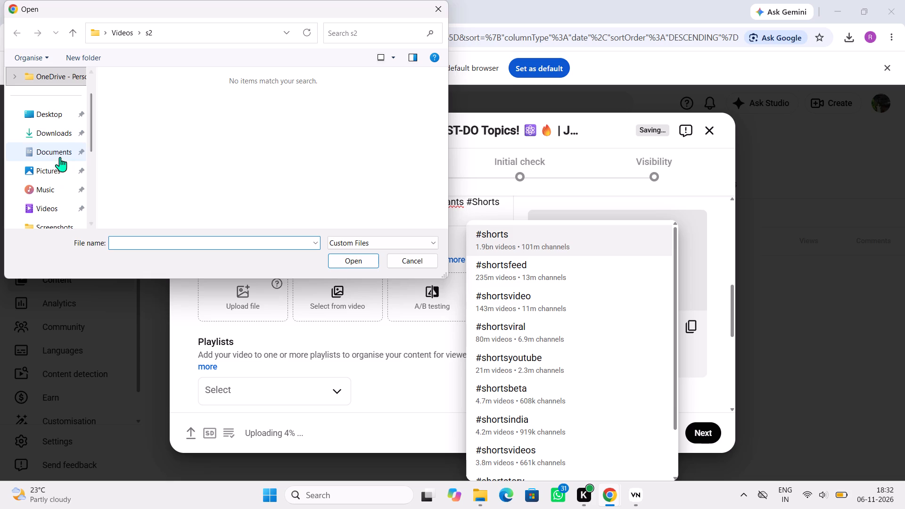
click(49, 152)
click(53, 137)
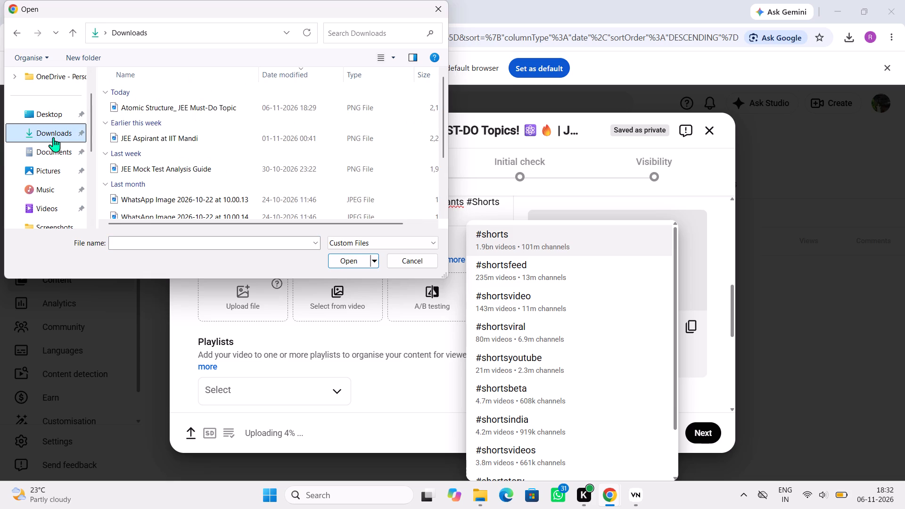
click(167, 108)
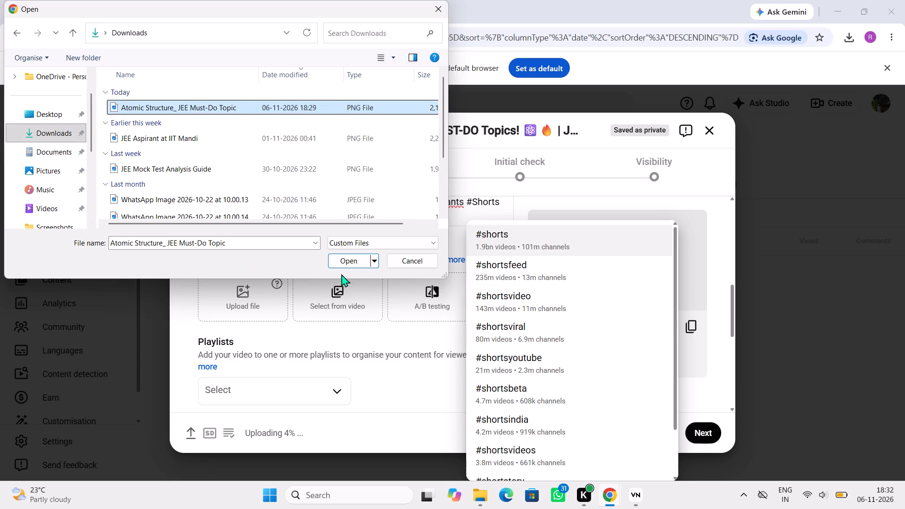
click(353, 260)
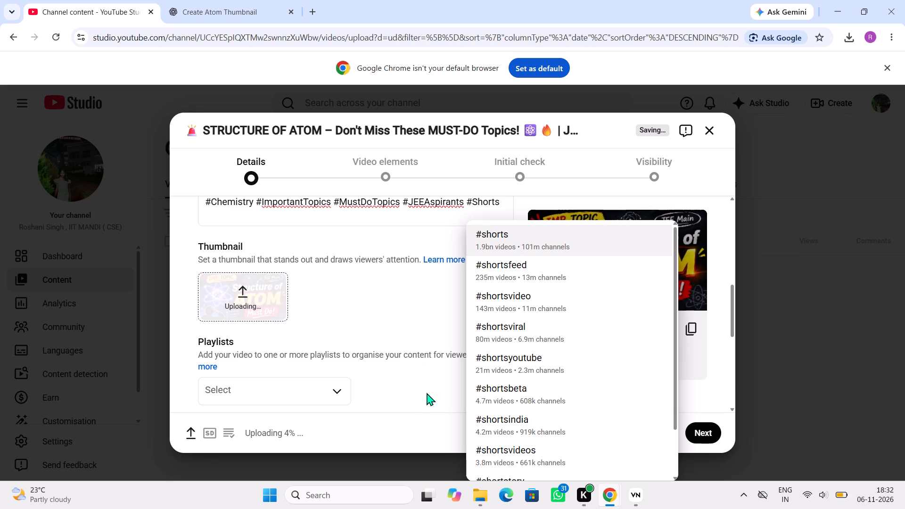
click(416, 401)
Set the video's audience to "No, it's not Made for Kids".
scroll(416, 401, down, 2)
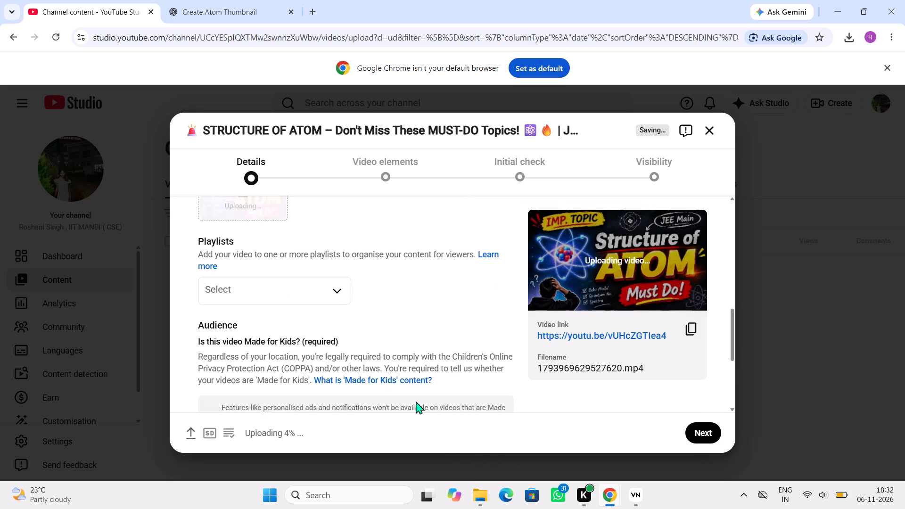
scroll(416, 401, down, 3)
click(203, 314)
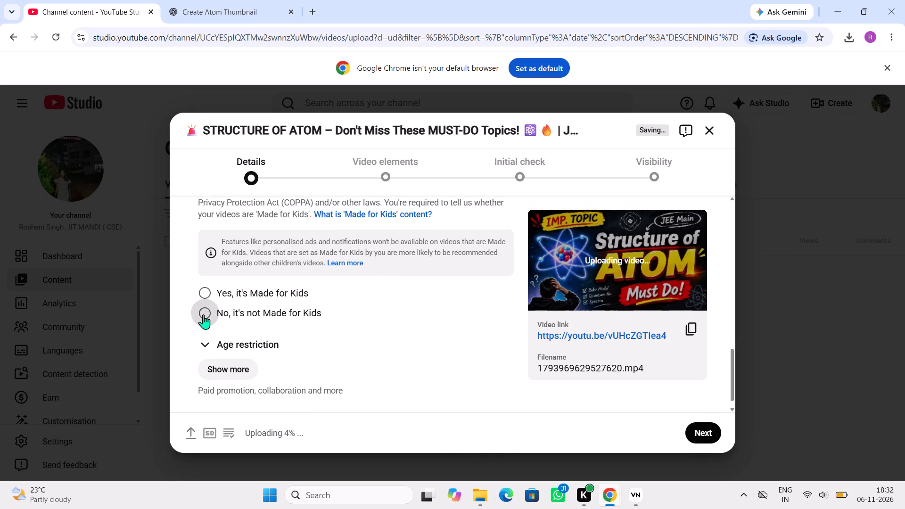
Review the entered details and advance past Video elements to the Initial check stage without adding any elements.
scroll(409, 330, down, 3)
scroll(409, 330, up, 4)
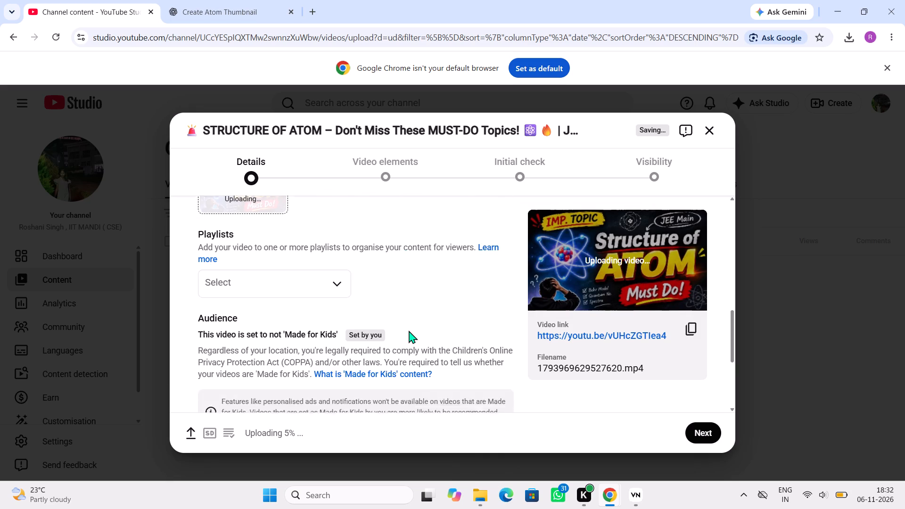
scroll(409, 330, up, 4)
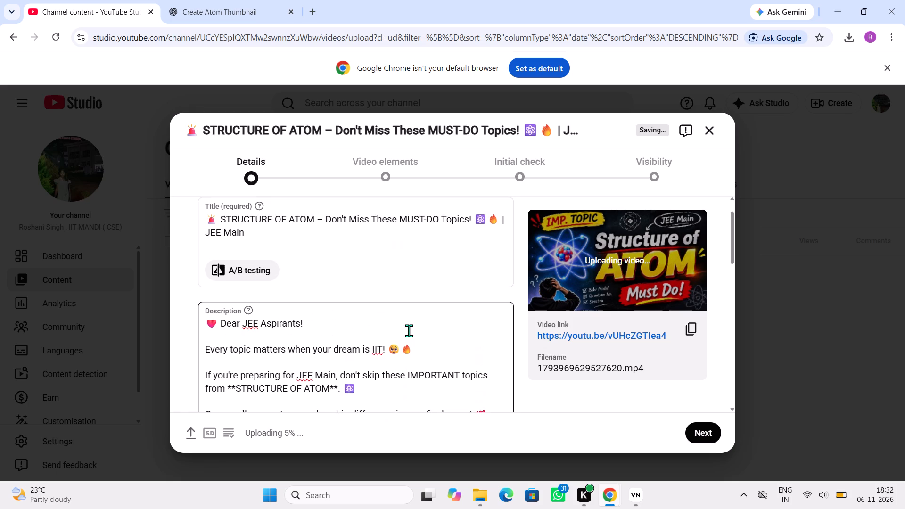
scroll(409, 330, up, 1)
scroll(409, 330, down, 5)
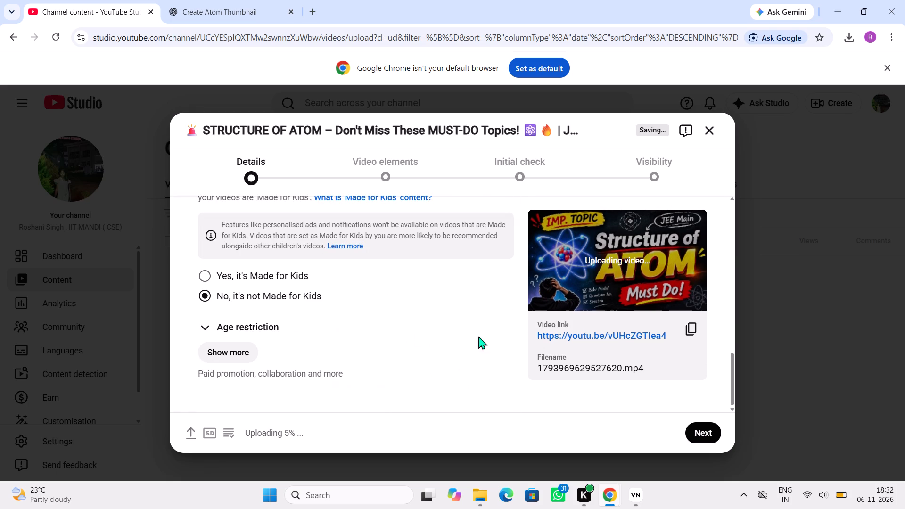
click(707, 432)
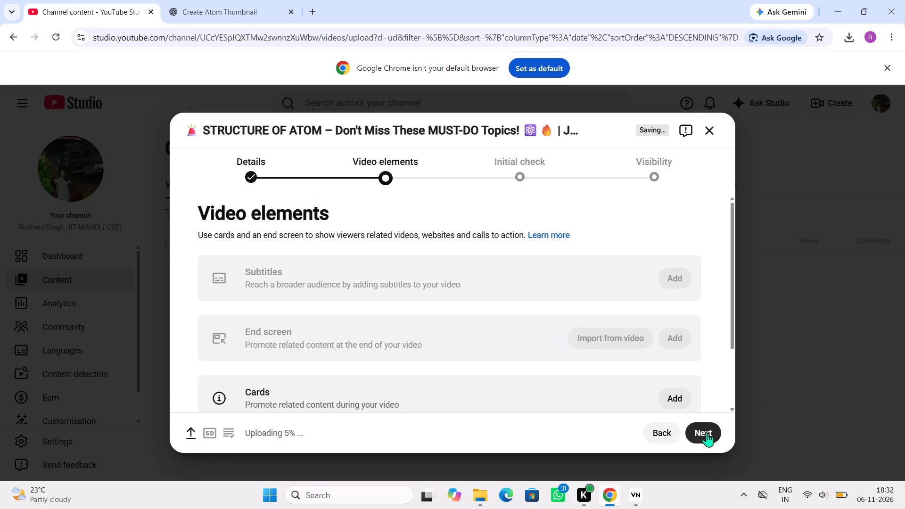
click(707, 432)
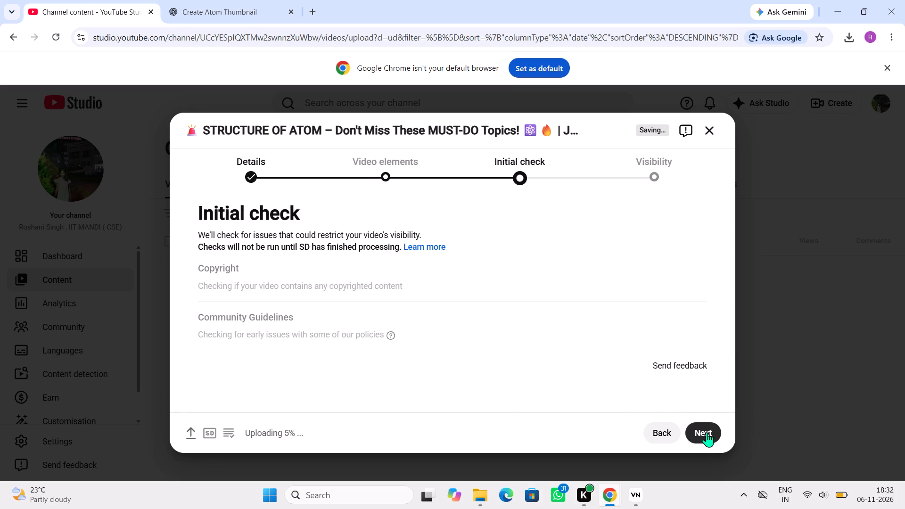
Advance the upload from Initial check to the Visibility stage.
click(707, 432)
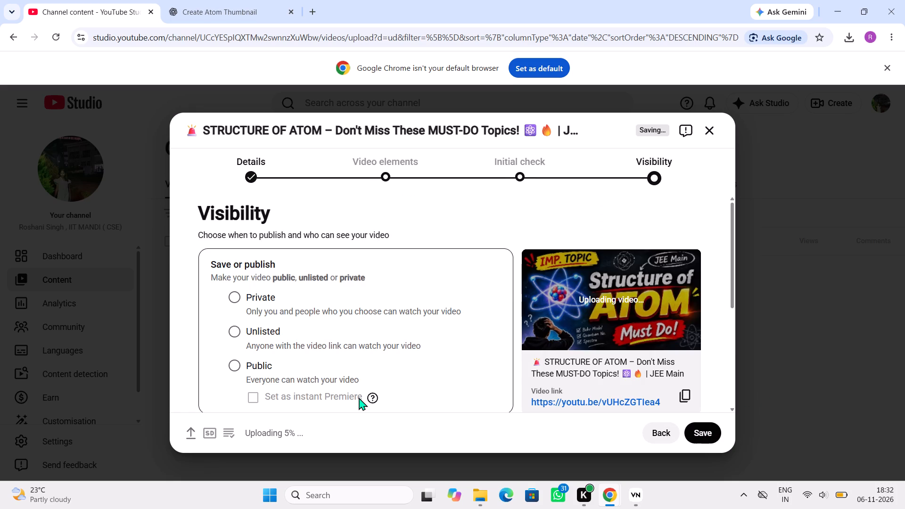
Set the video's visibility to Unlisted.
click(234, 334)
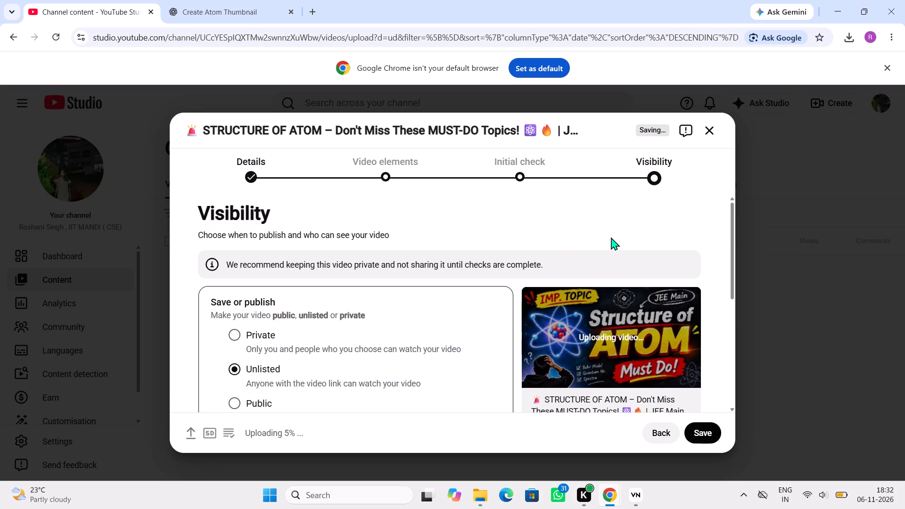
Switch the video to scheduled public publishing and set the date to 6 Nov 2026.
scroll(611, 237, down, 4)
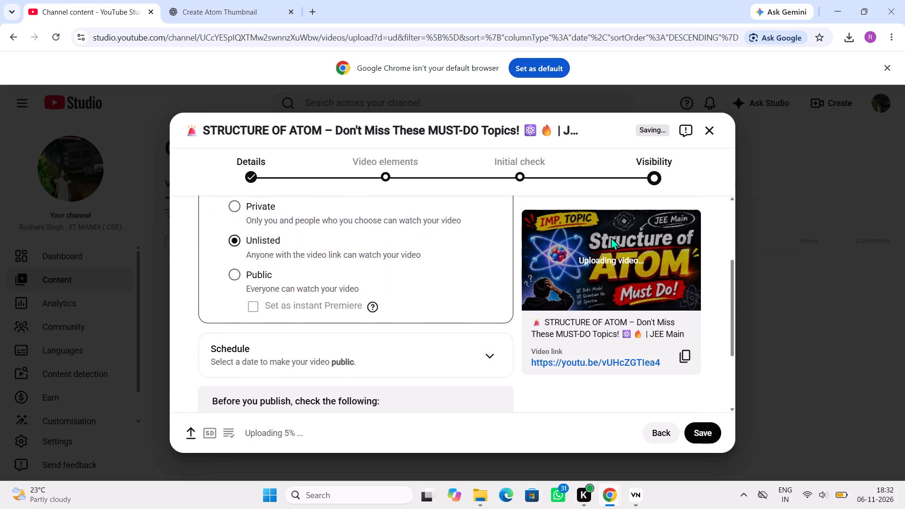
scroll(611, 237, down, 1)
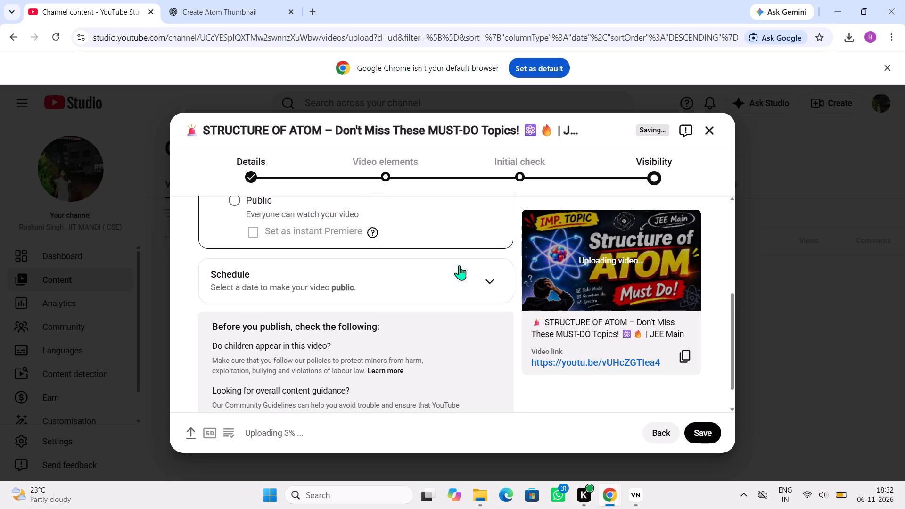
click(488, 275)
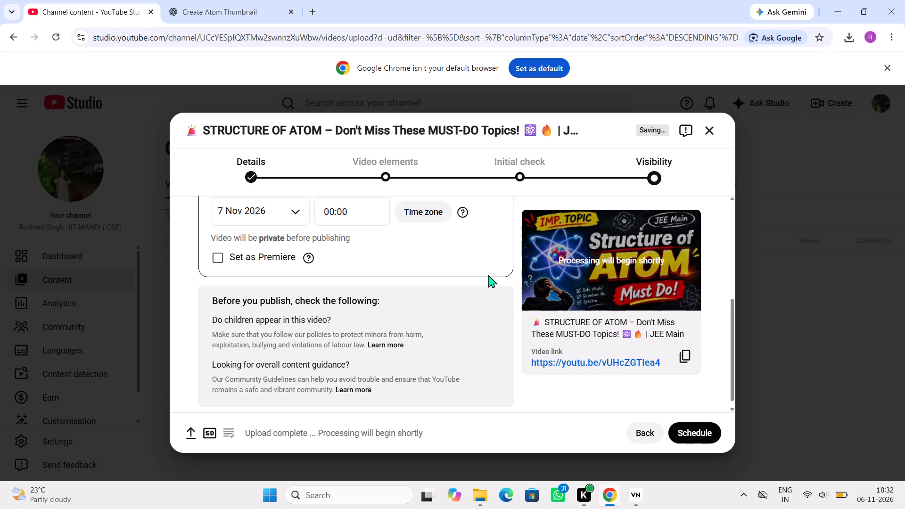
scroll(428, 261, up, 1)
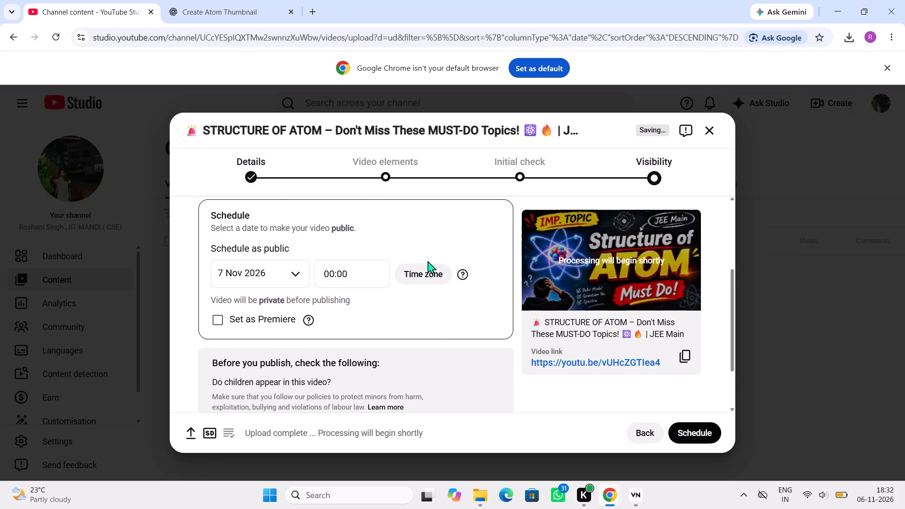
click(298, 275)
click(308, 320)
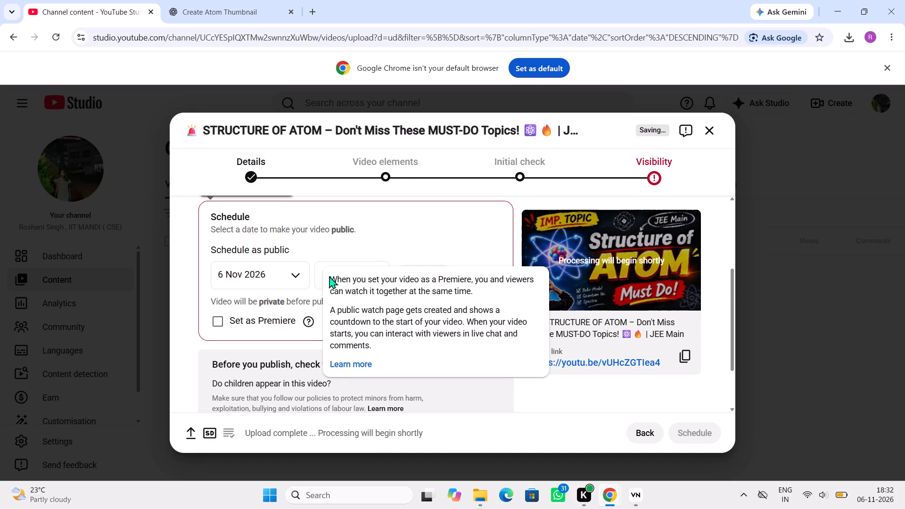
Set the scheduled publishing time to 19:05.
click(318, 270)
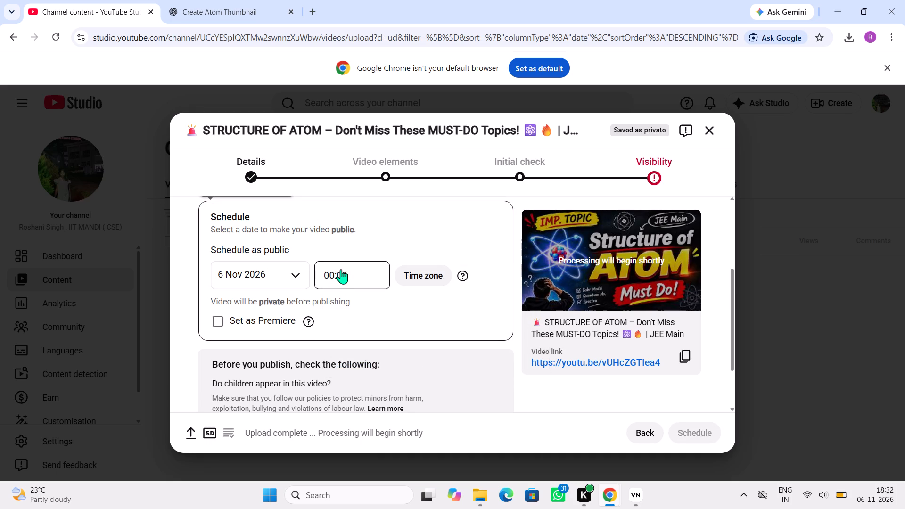
key(7)
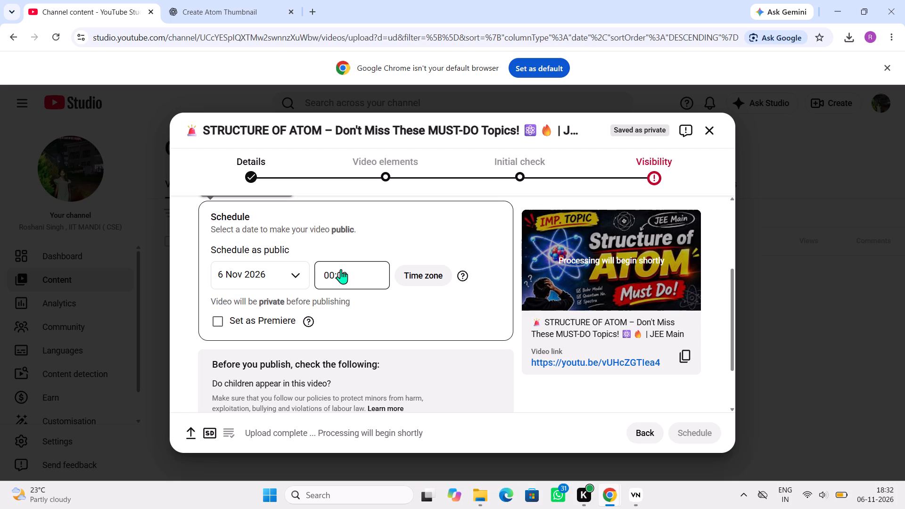
click(348, 266)
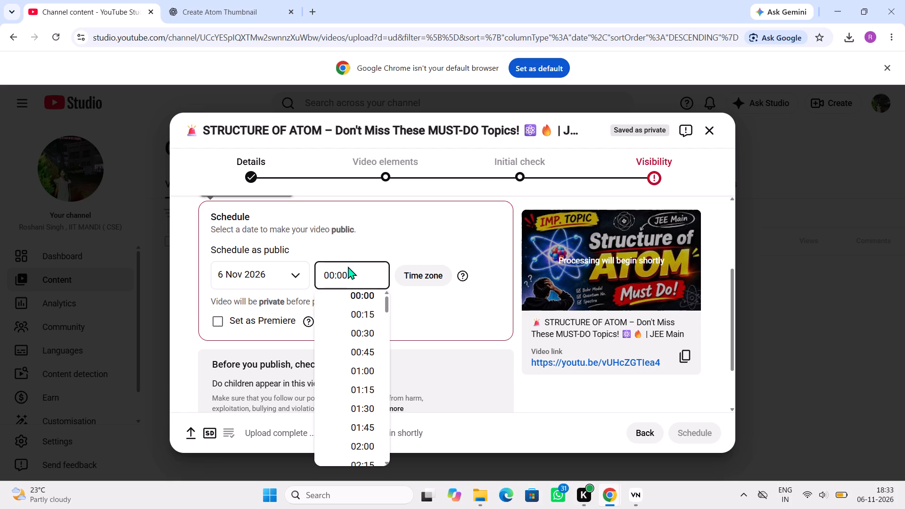
key(BackSpace)
key(BackSpace)
key(BackSpace)
key(BackSpace)
key(BackSpace)
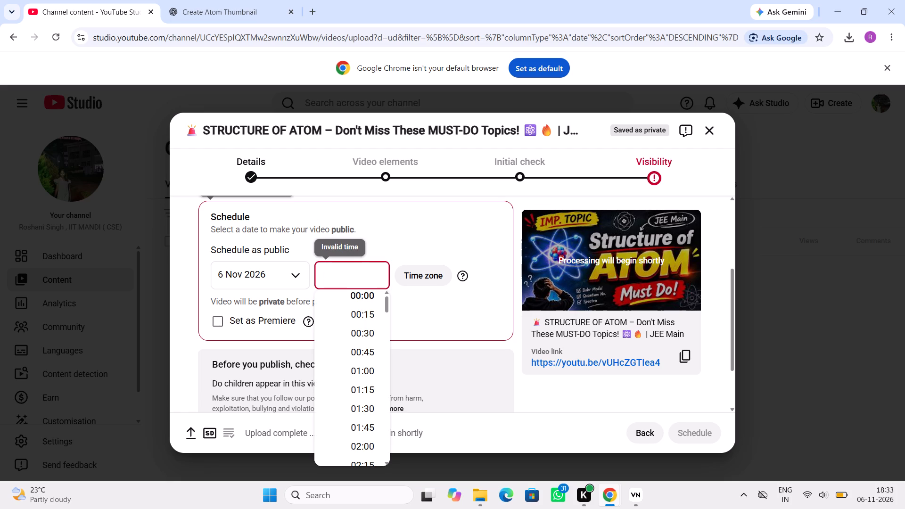
text(07)
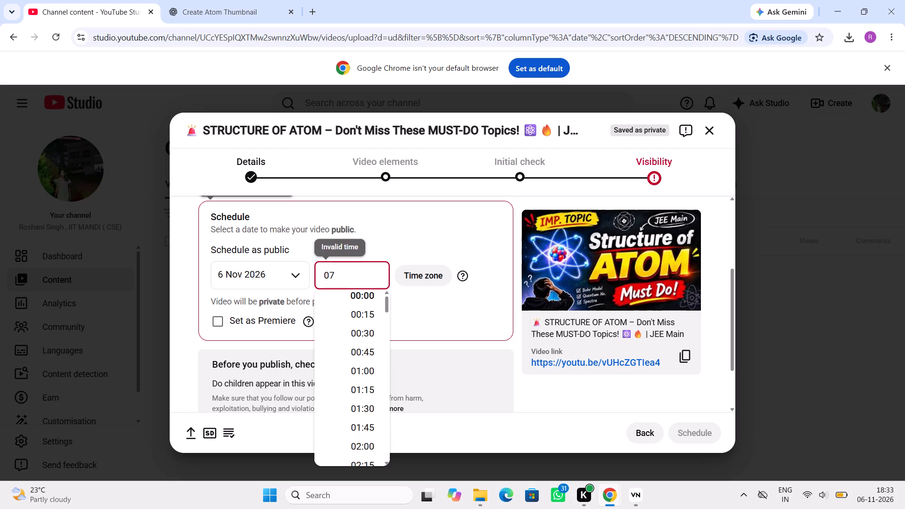
key(shift+colon)
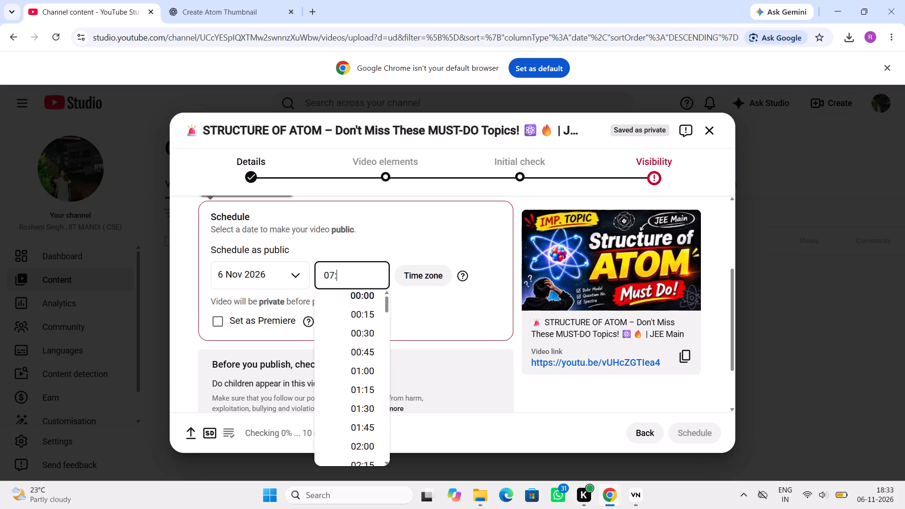
key(BackSpace)
key(BackSpace)
key(BackSpace)
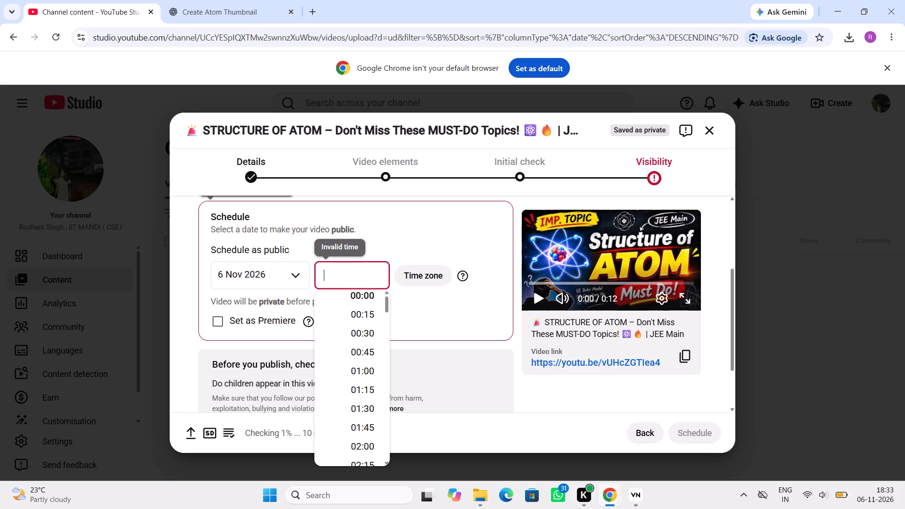
key(1)
key(0)
key(BackSpace)
key(9)
key(shift+colon)
key(0)
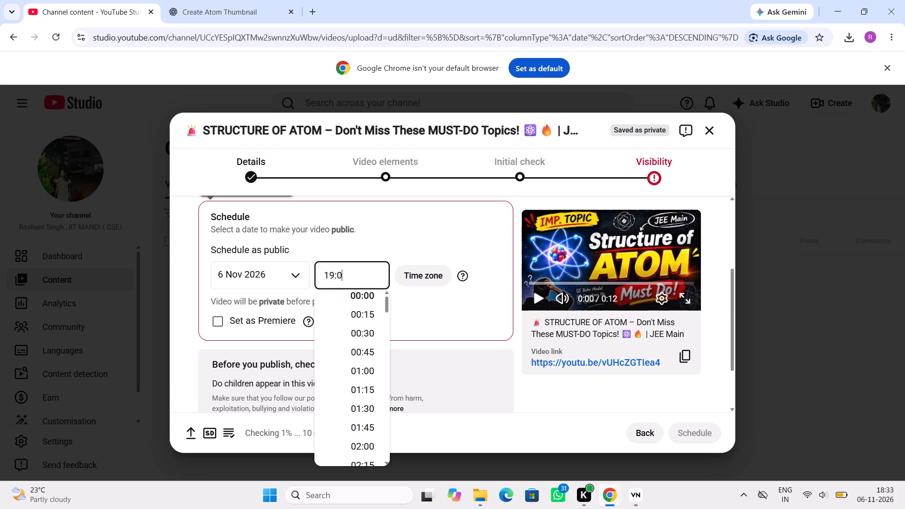
key(5)
click(424, 222)
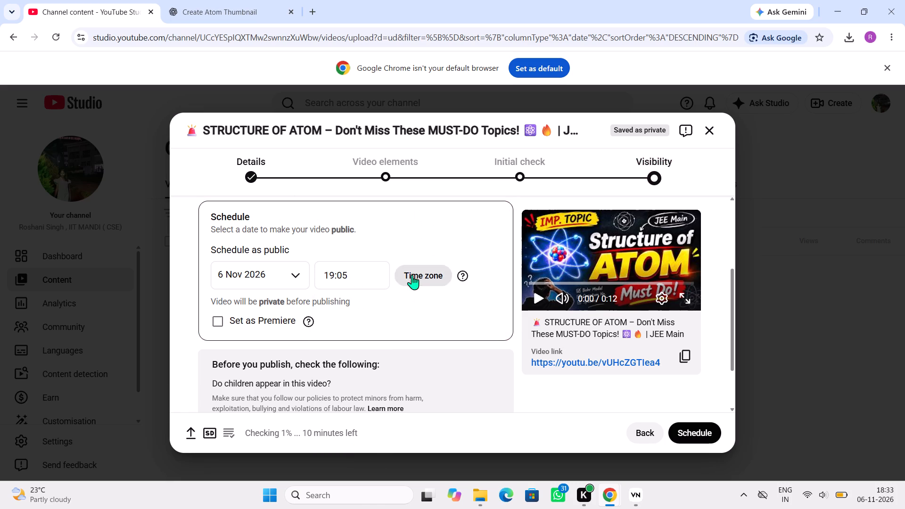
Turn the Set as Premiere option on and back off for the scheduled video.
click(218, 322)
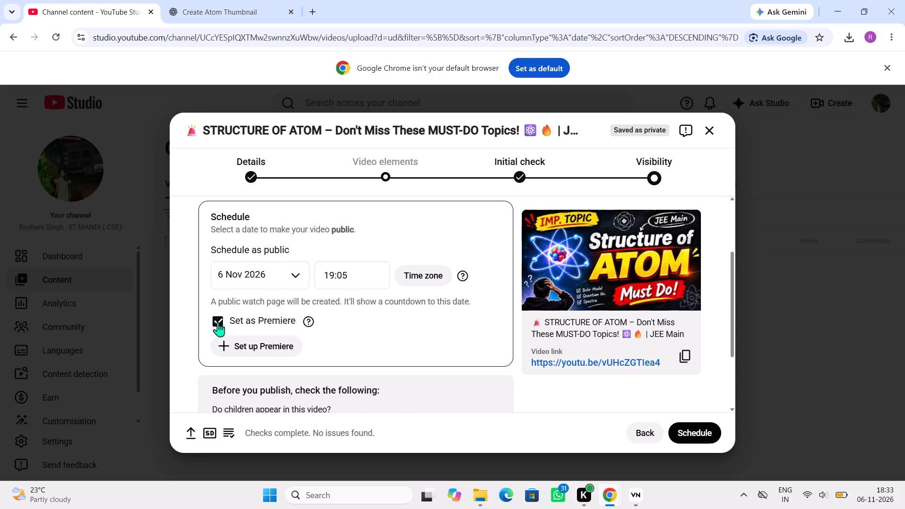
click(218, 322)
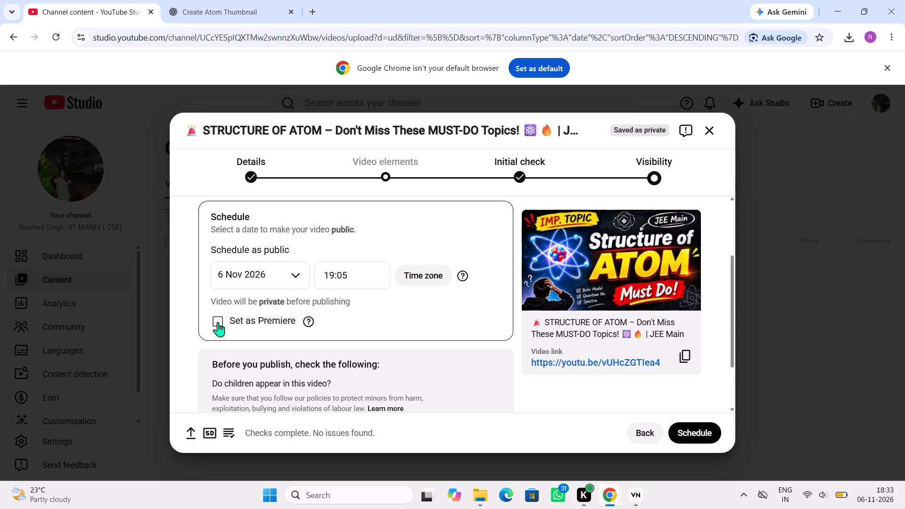
Schedule the Structure of Atom video and close the confirmation.
scroll(393, 307, up, 1)
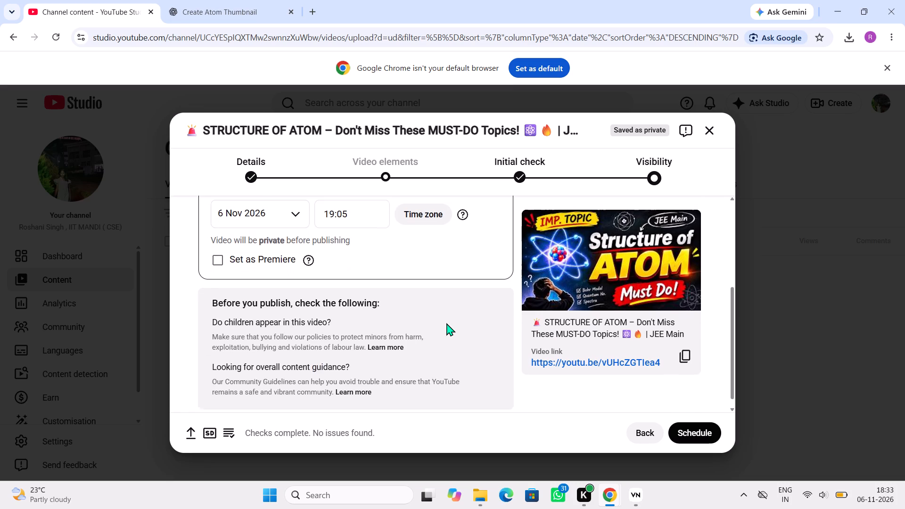
click(699, 430)
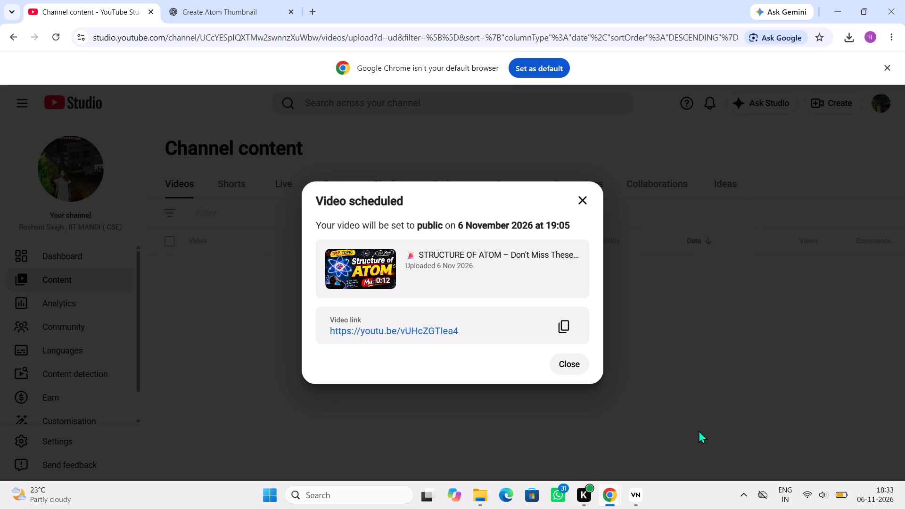
click(581, 200)
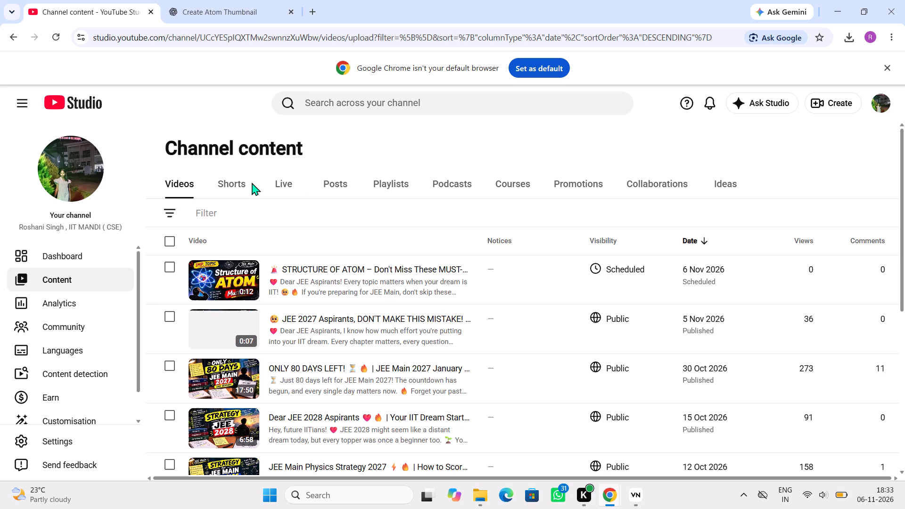
click(208, 279)
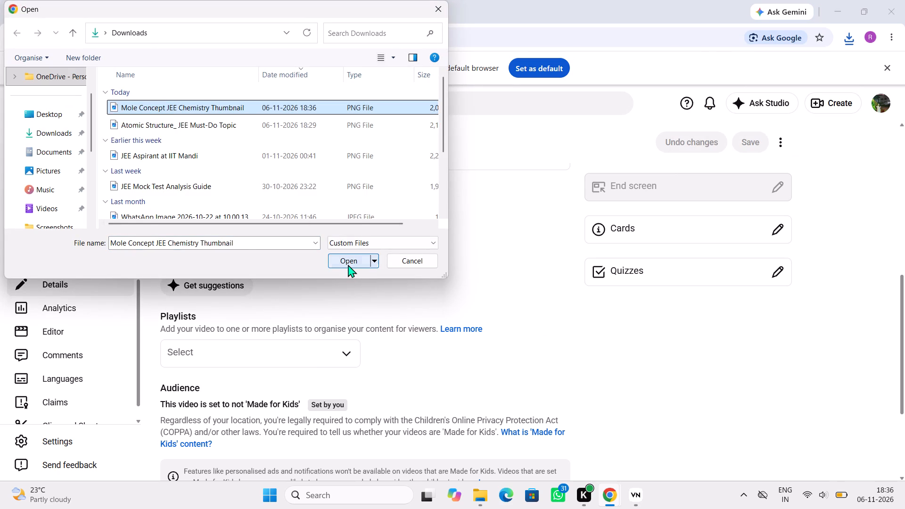
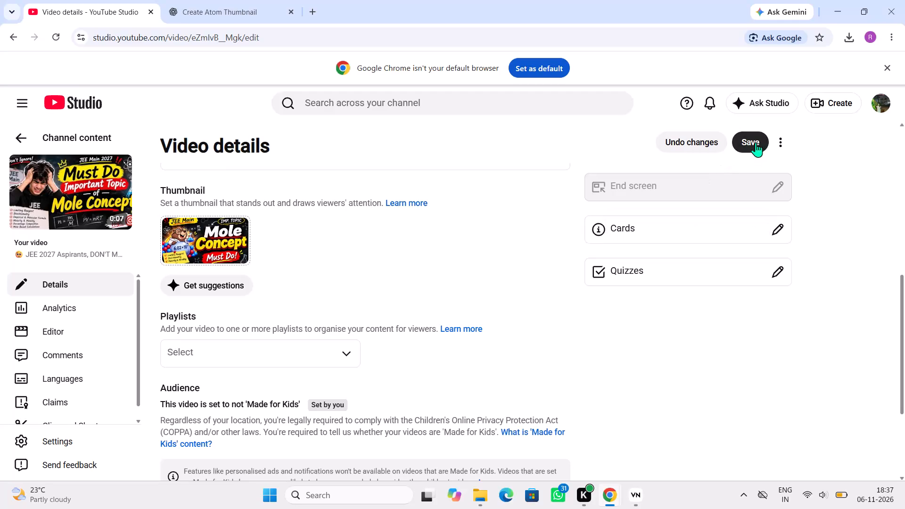
Save the mole concept video's new thumbnail and return to the channel content list.
click(758, 141)
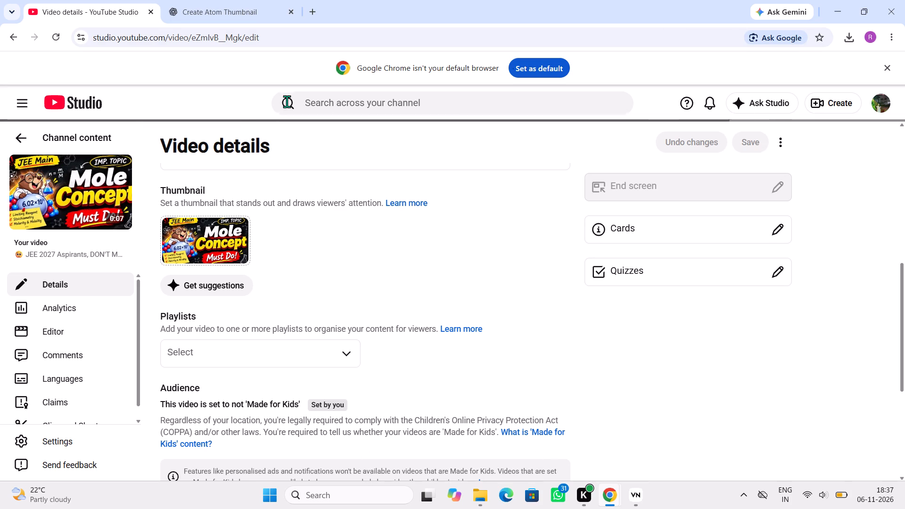
click(17, 148)
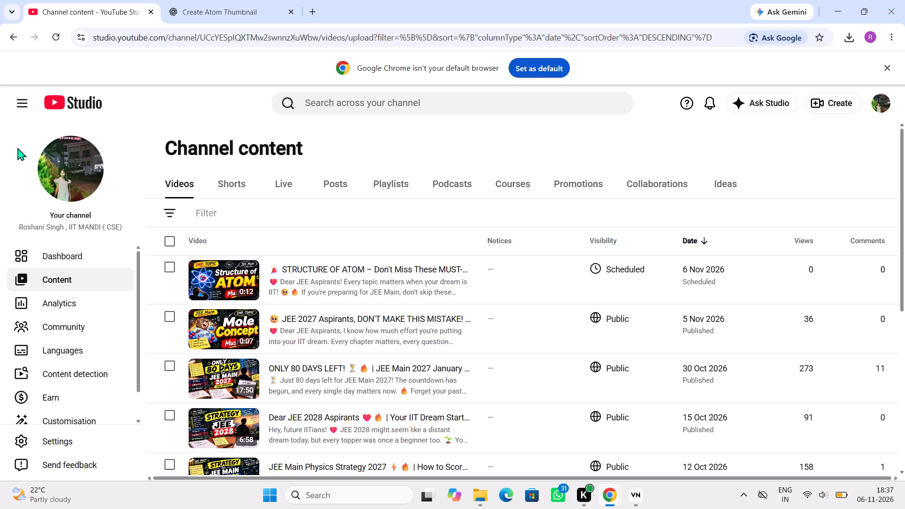
Open the Structure of Atom video in the video editor and bring up its library of audio tracks.
click(11, 33)
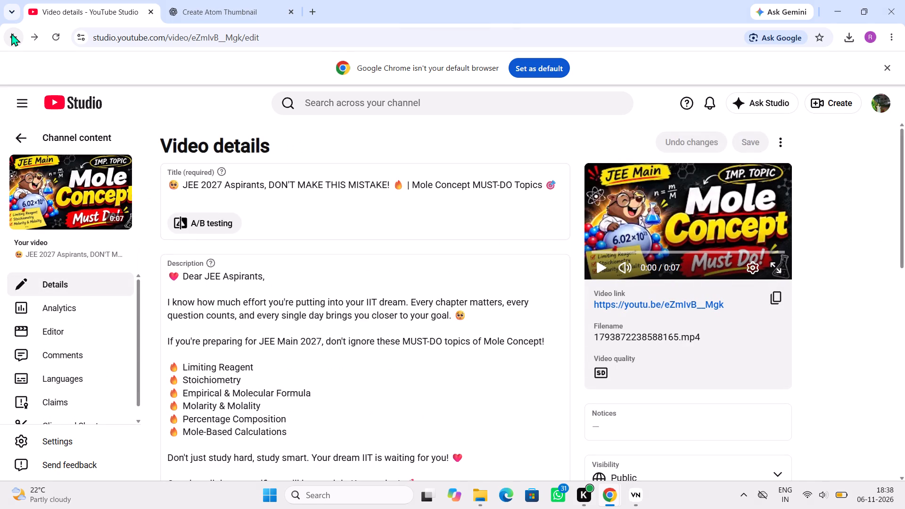
click(11, 33)
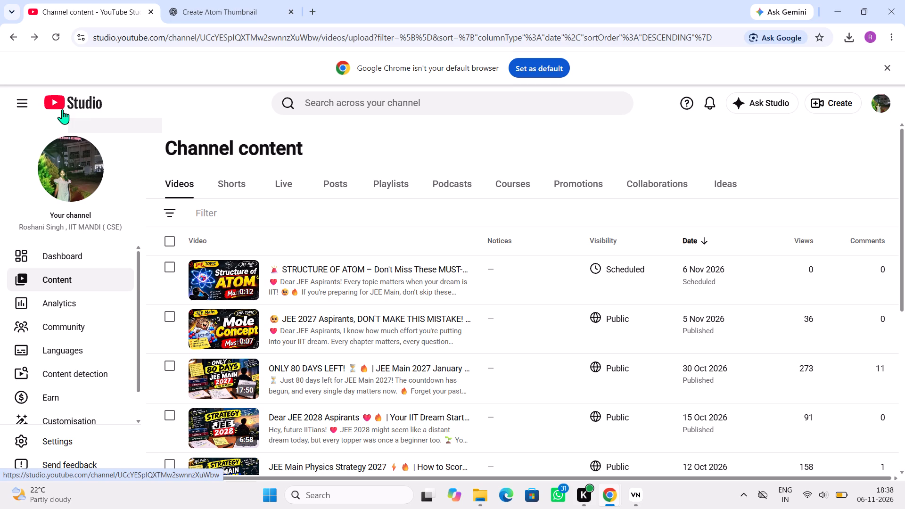
click(4, 32)
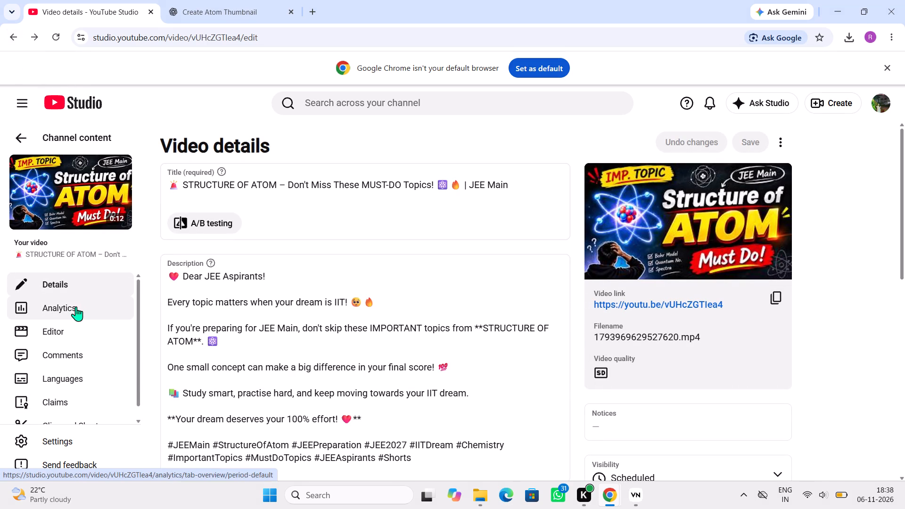
scroll(71, 372, down, 3)
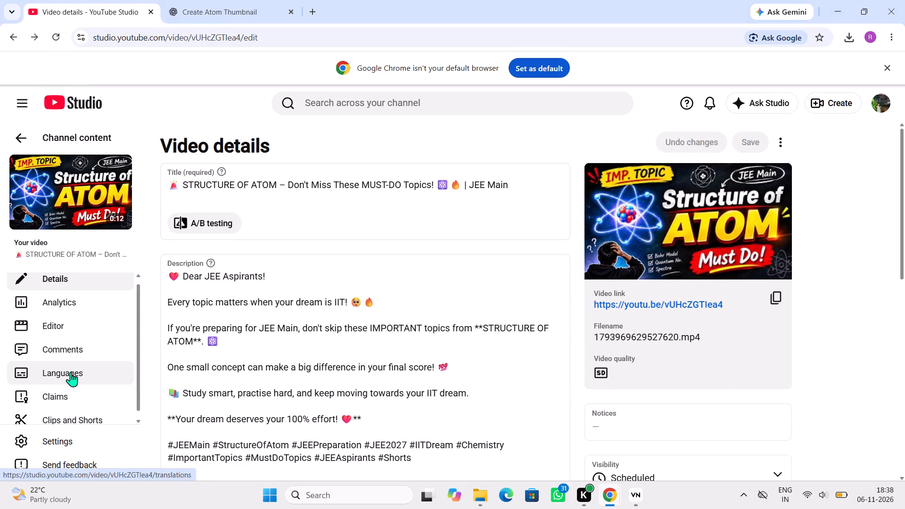
scroll(71, 372, up, 1)
click(68, 332)
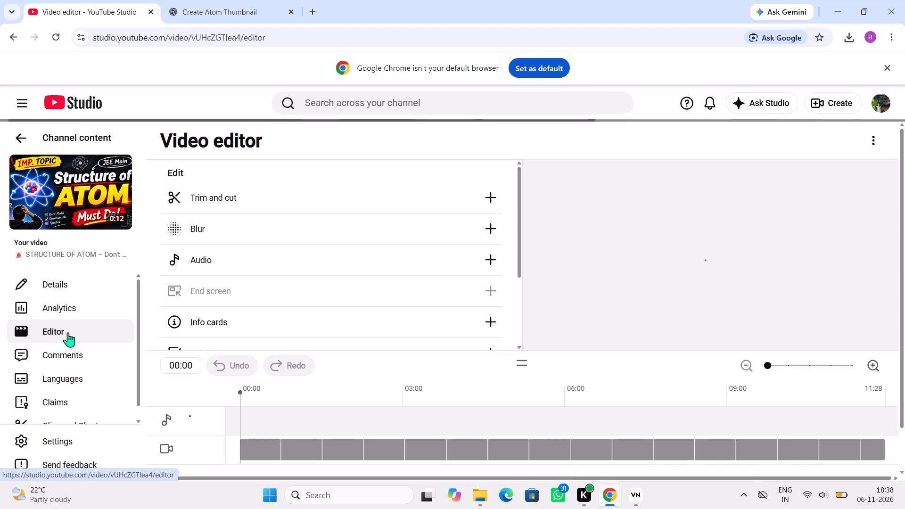
click(497, 255)
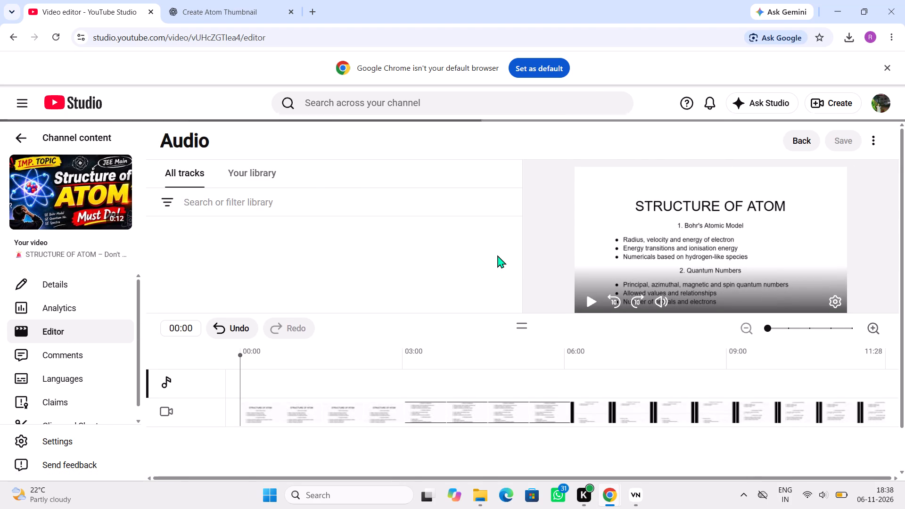
Look through the audio library's track list for suitable background music.
scroll(411, 238, down, 3)
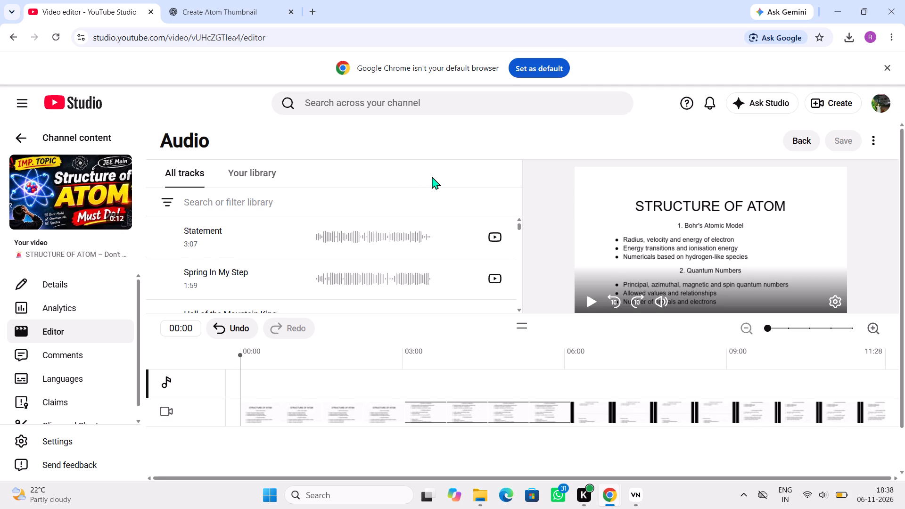
scroll(432, 176, down, 1)
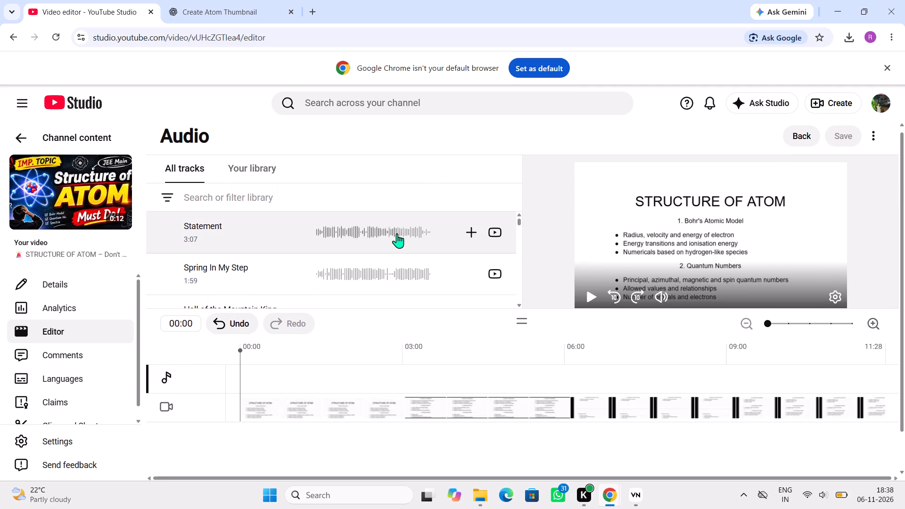
scroll(397, 233, down, 2)
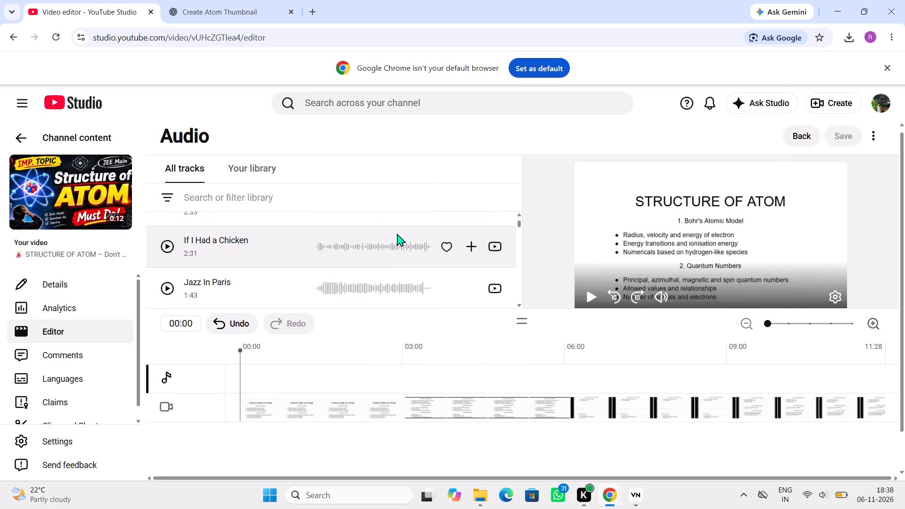
scroll(397, 233, down, 1)
scroll(397, 233, up, 3)
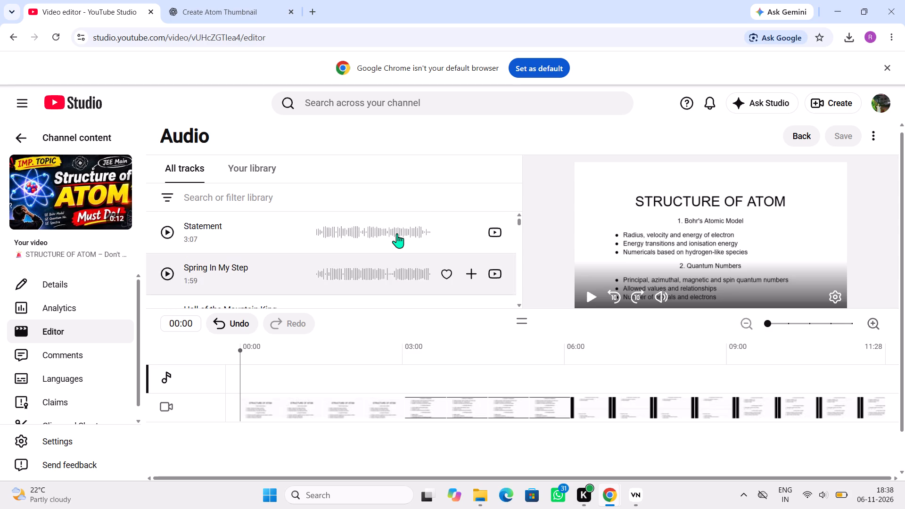
Search the audio library for "slow and pleasant".
click(289, 205)
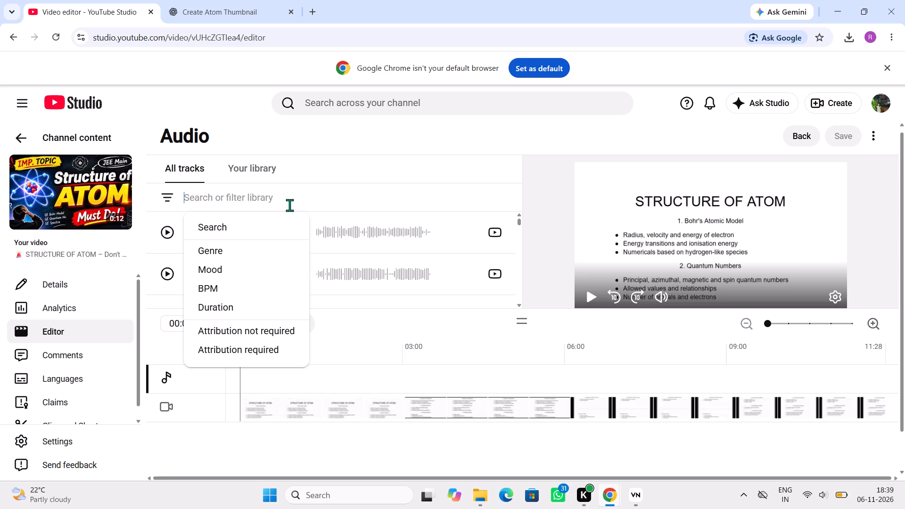
text(pl)
key(BackSpace)
key(BackSpace)
text(slow and)
key(space)
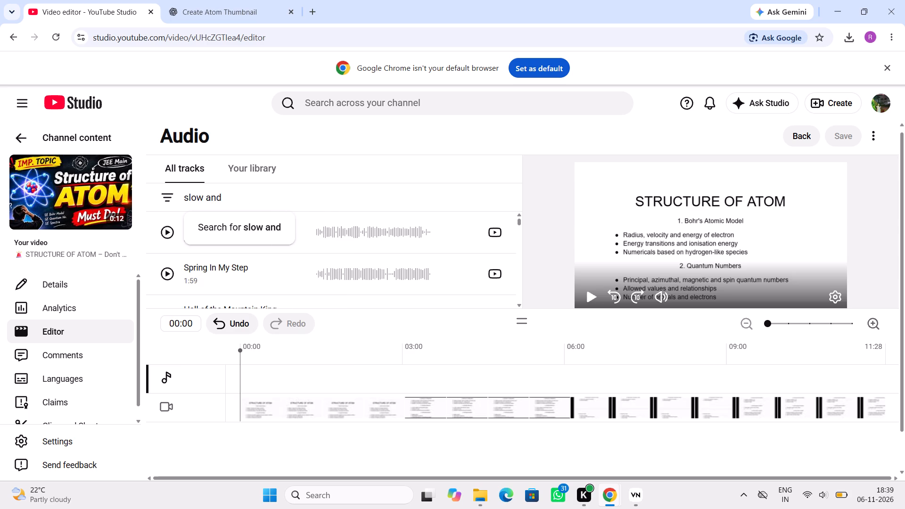
text(pl)
text(eas)
text(ant)
key(Return)
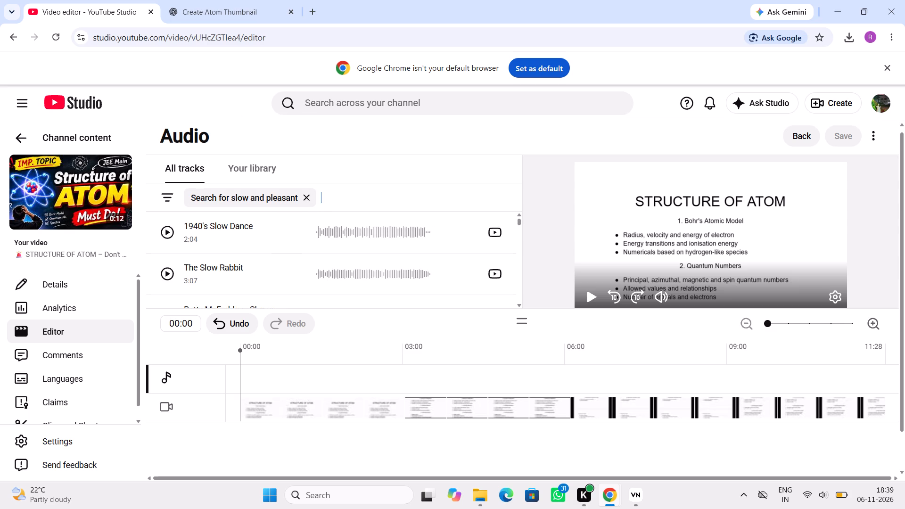
Check the licence and usage details of the 1940's Slow Dance track, then close them.
click(492, 232)
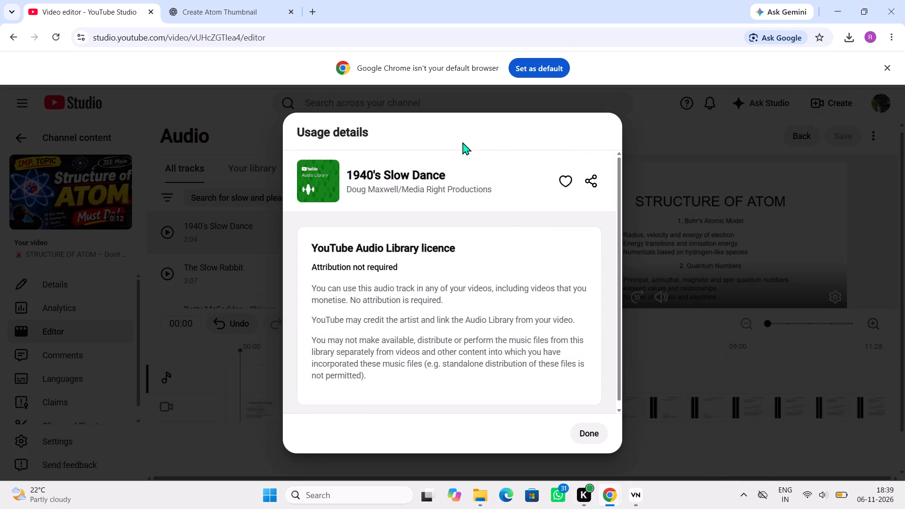
click(264, 115)
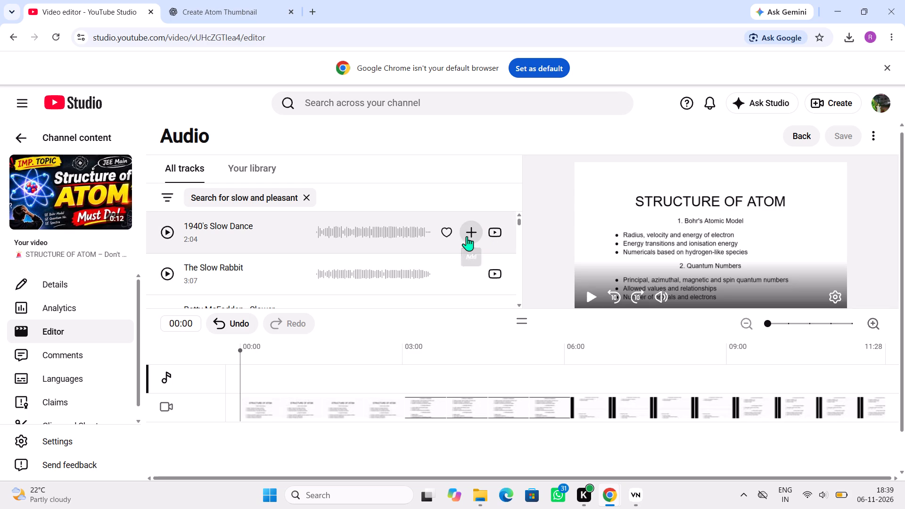
click(492, 234)
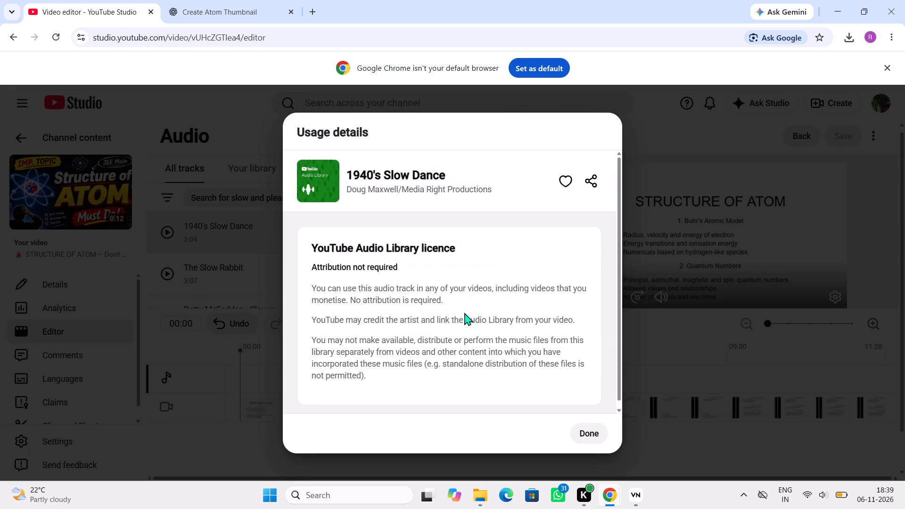
click(323, 168)
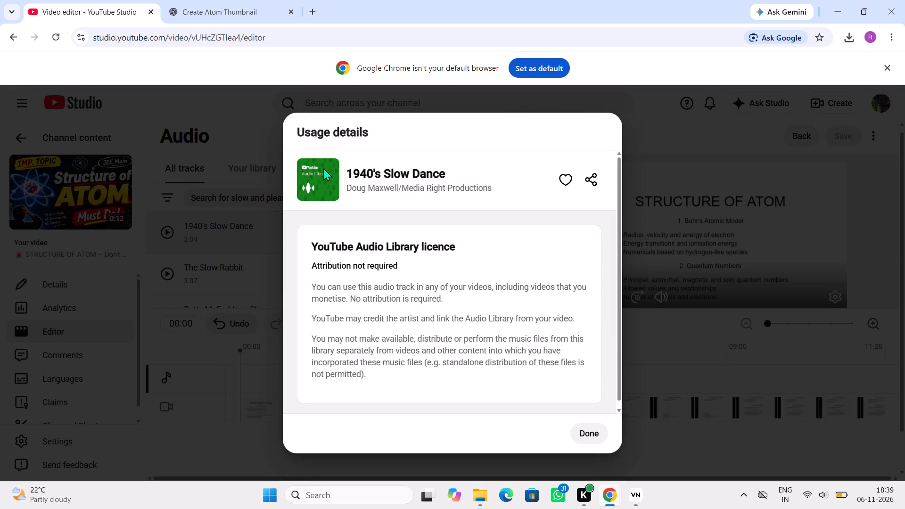
click(262, 113)
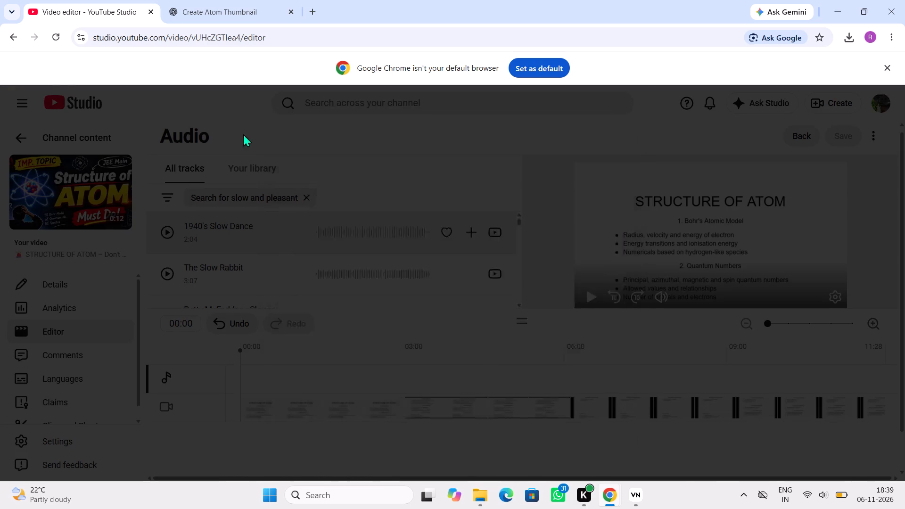
Play a preview of 1940's Slow Dance and raise the system volume to a little under half.
click(171, 235)
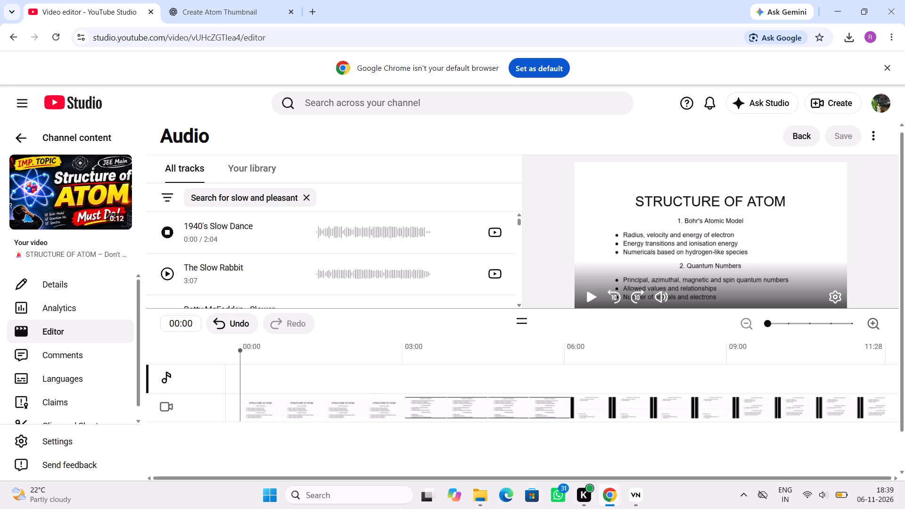
click(821, 493)
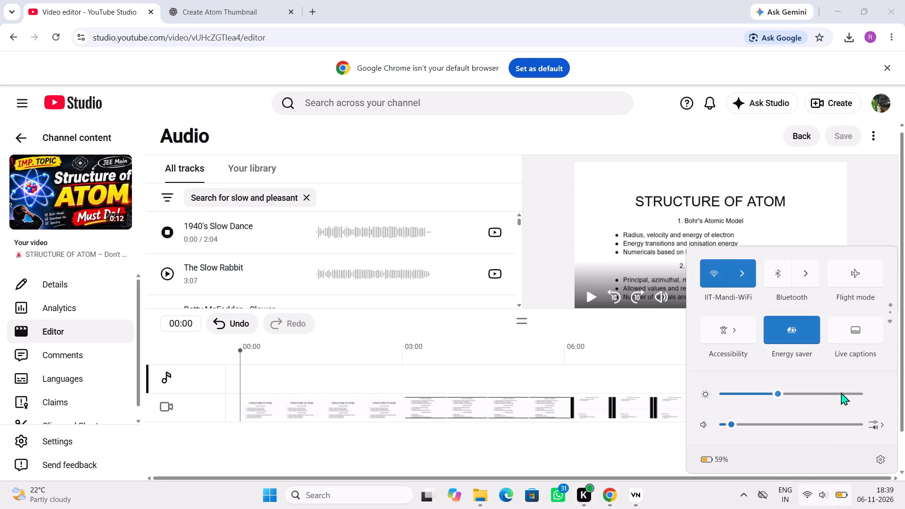
click(855, 421)
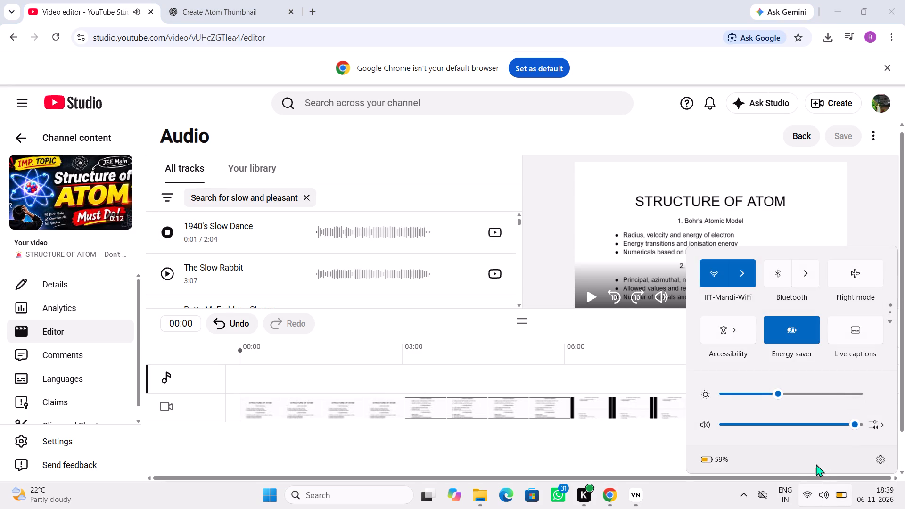
click(802, 425)
click(825, 425)
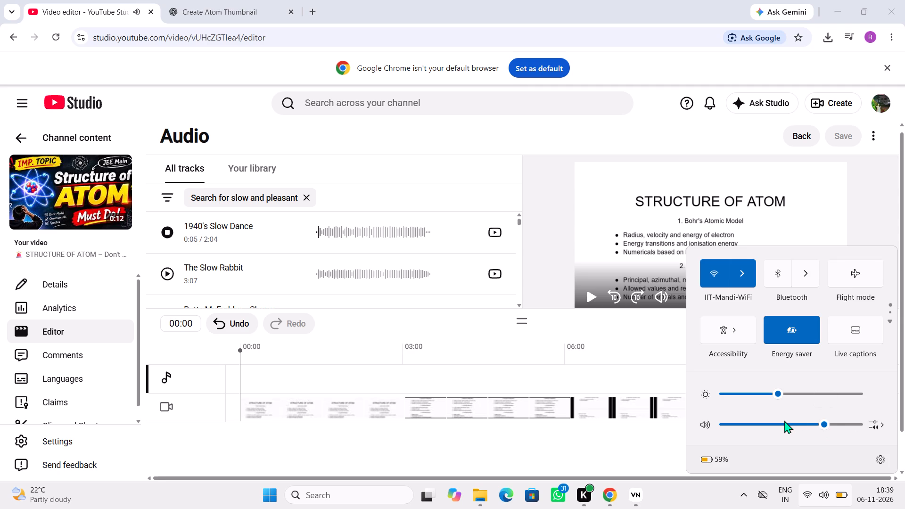
click(784, 420)
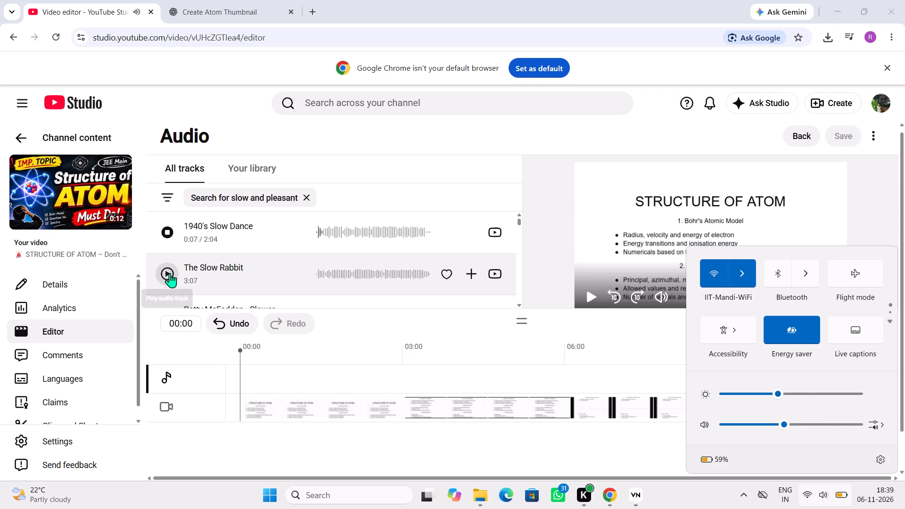
Play a preview of The Slow Rabbit and raise the system volume to a little over 60 percent.
click(170, 273)
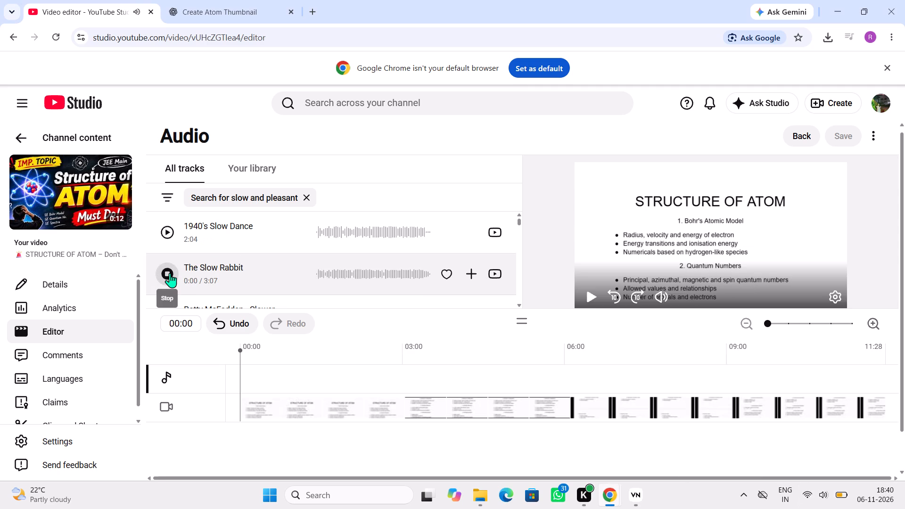
click(821, 496)
click(826, 420)
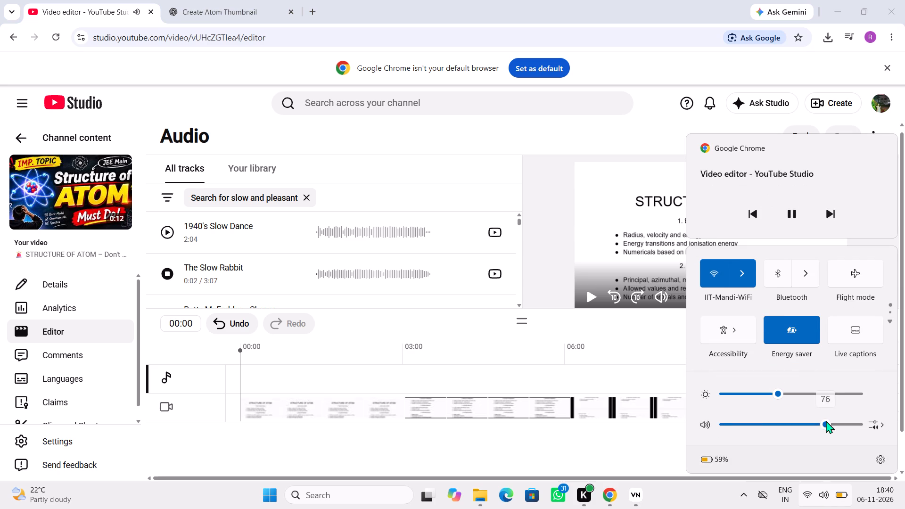
click(808, 423)
Preview the tracks Batty McFadden - Slower and Slow Frozen Stream from the search results.
scroll(442, 211, down, 3)
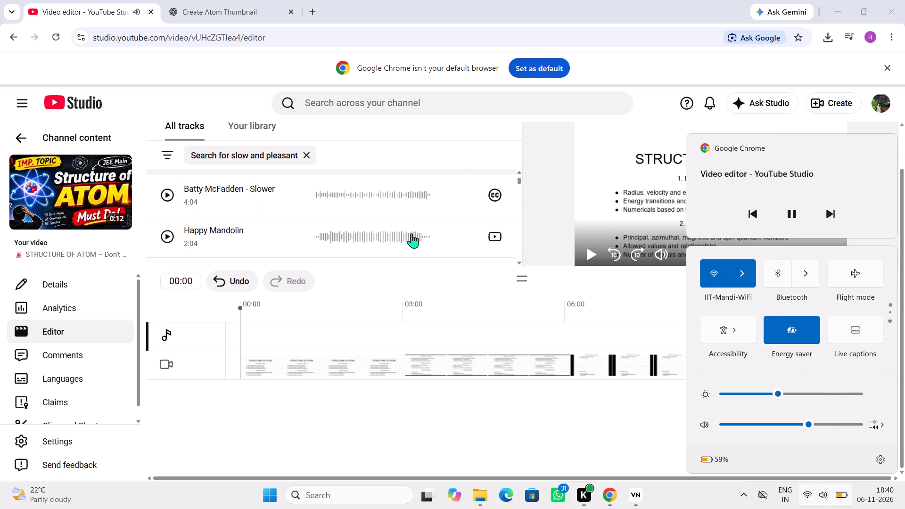
click(166, 192)
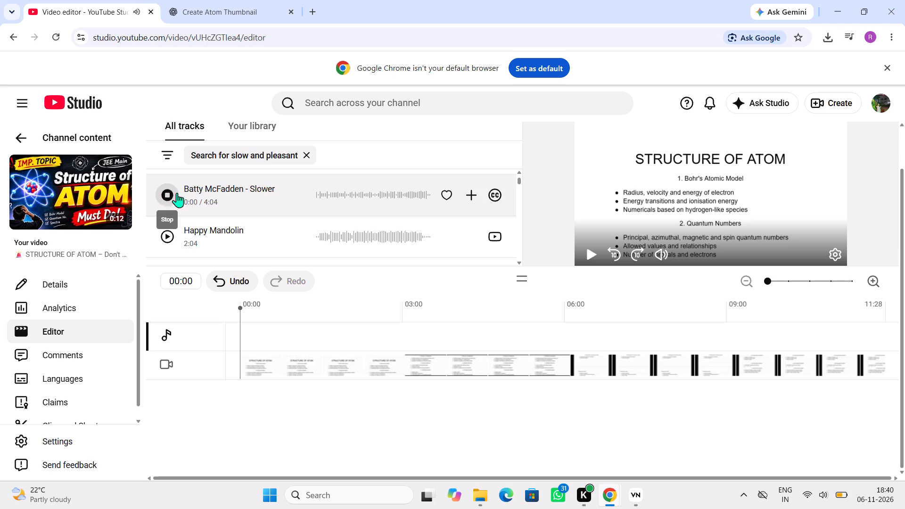
scroll(232, 207, down, 1)
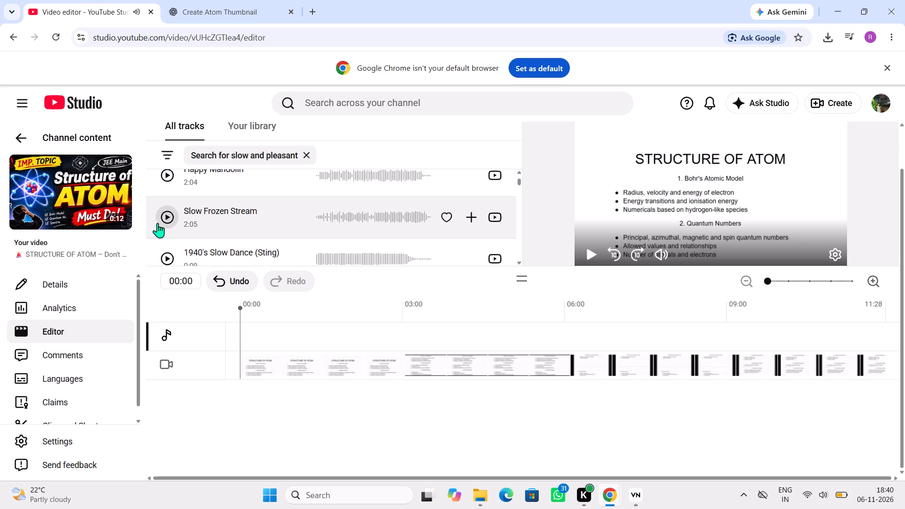
click(165, 217)
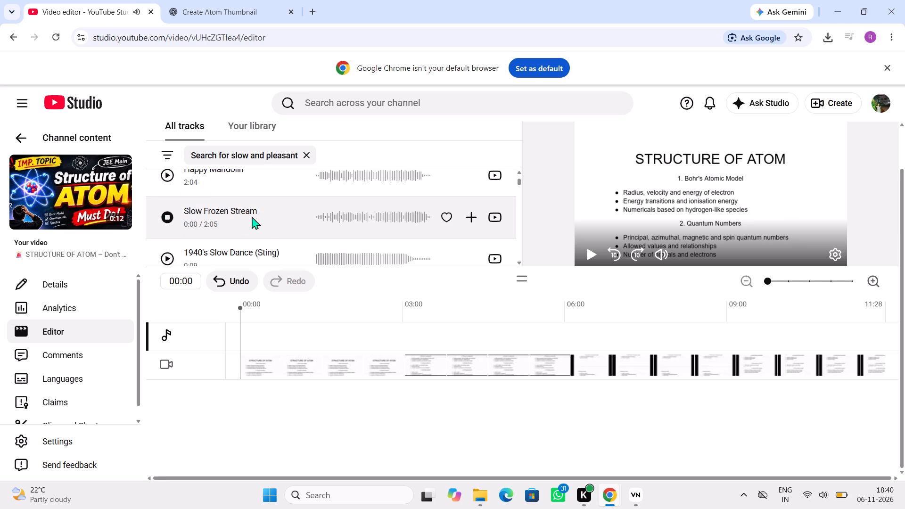
Preview Falling in Slow Motion and look through the further search results for suitable background music.
scroll(267, 221, down, 1)
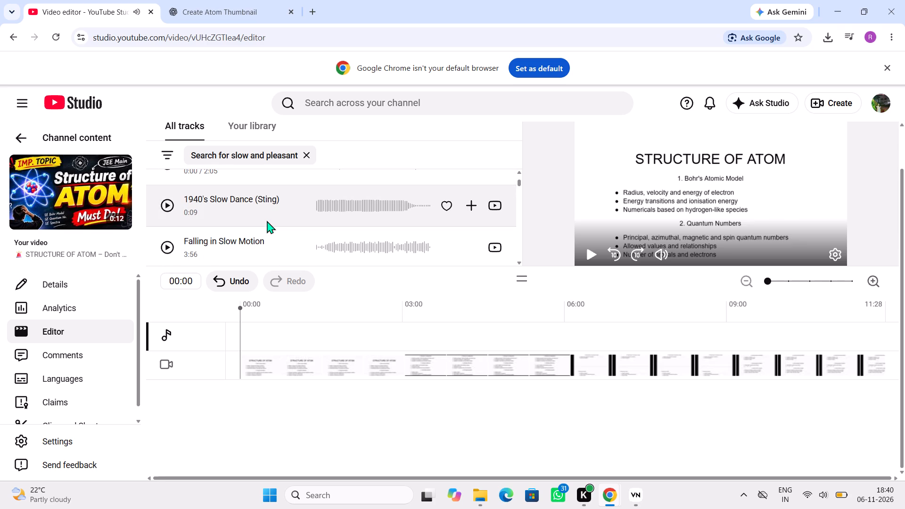
scroll(267, 221, down, 1)
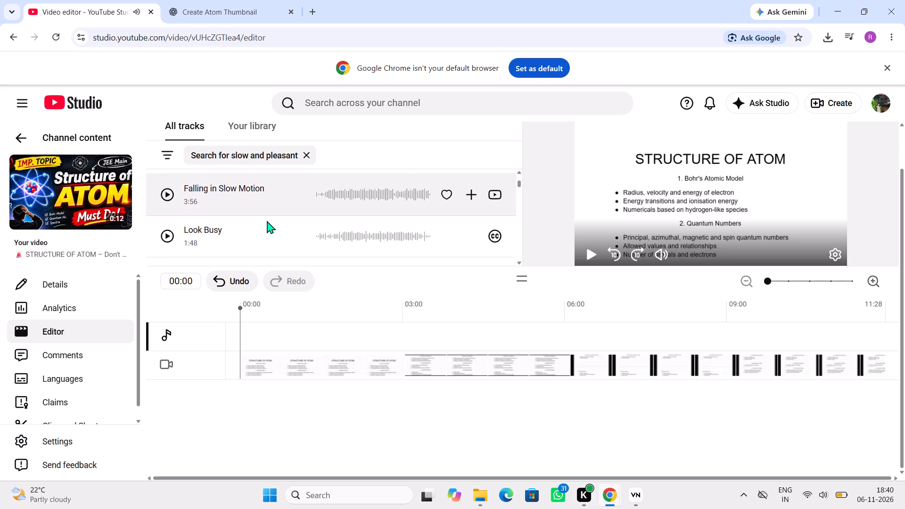
scroll(267, 221, down, 1)
click(166, 197)
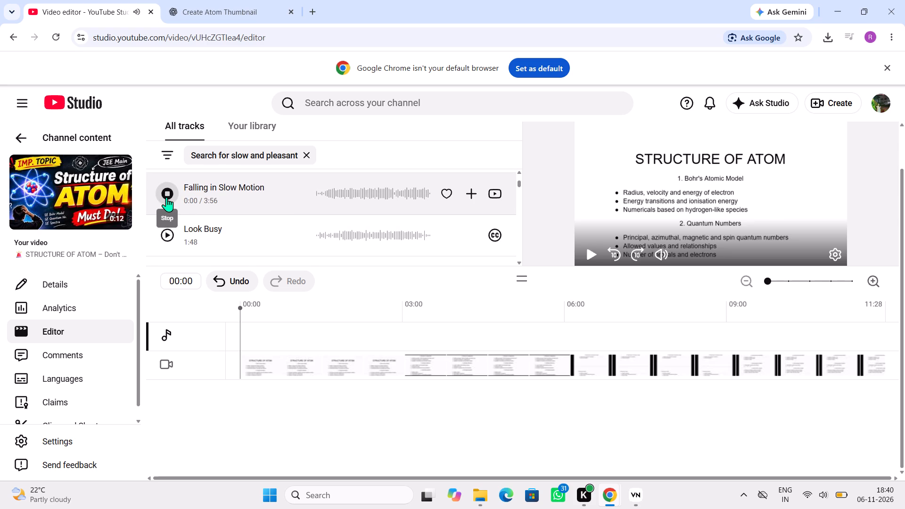
scroll(268, 229, down, 1)
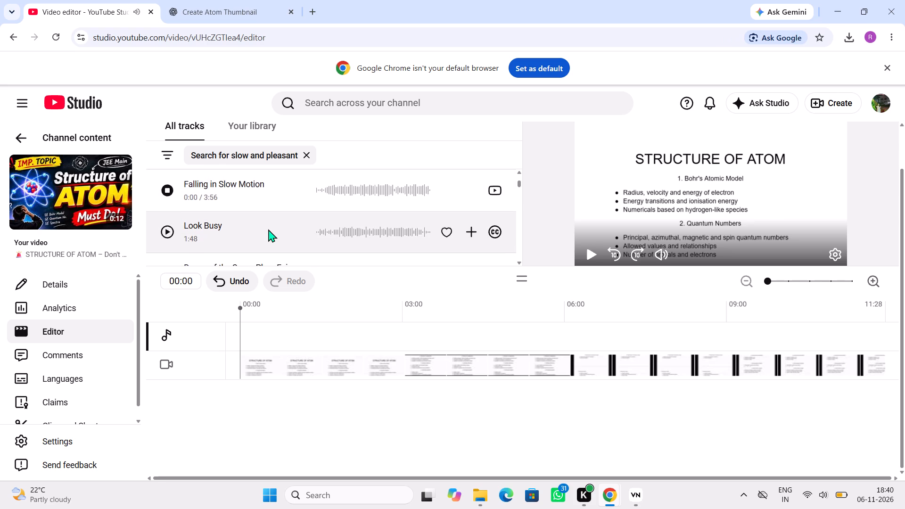
scroll(268, 229, down, 2)
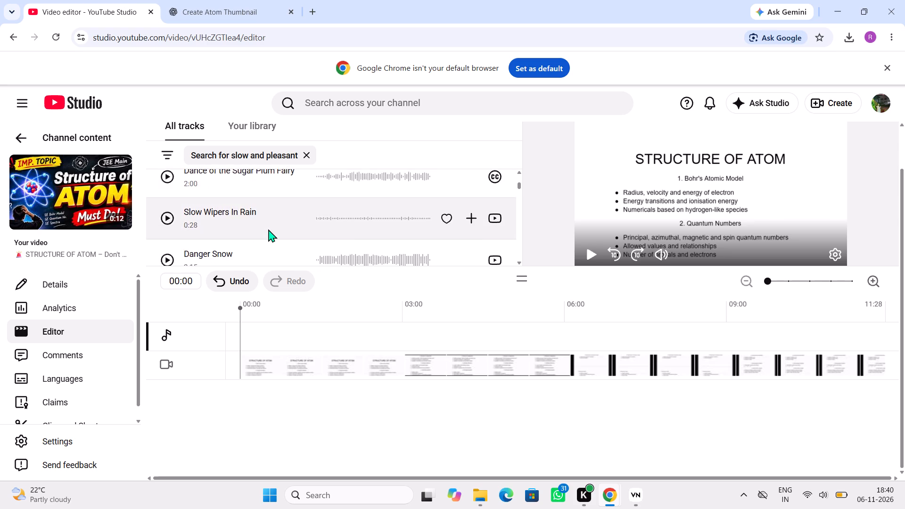
scroll(268, 229, down, 1)
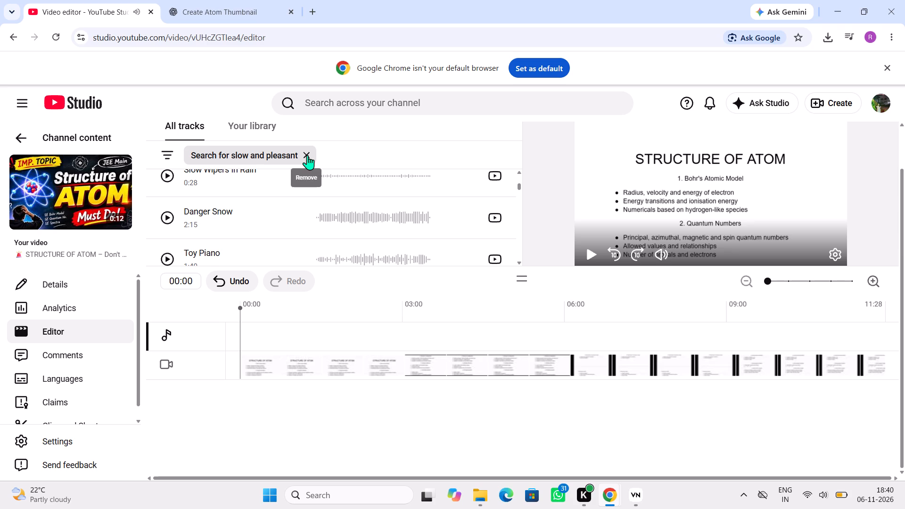
Replace the "slow and pleasant" audio search with "good" and look through the matching tracks.
click(307, 155)
click(286, 153)
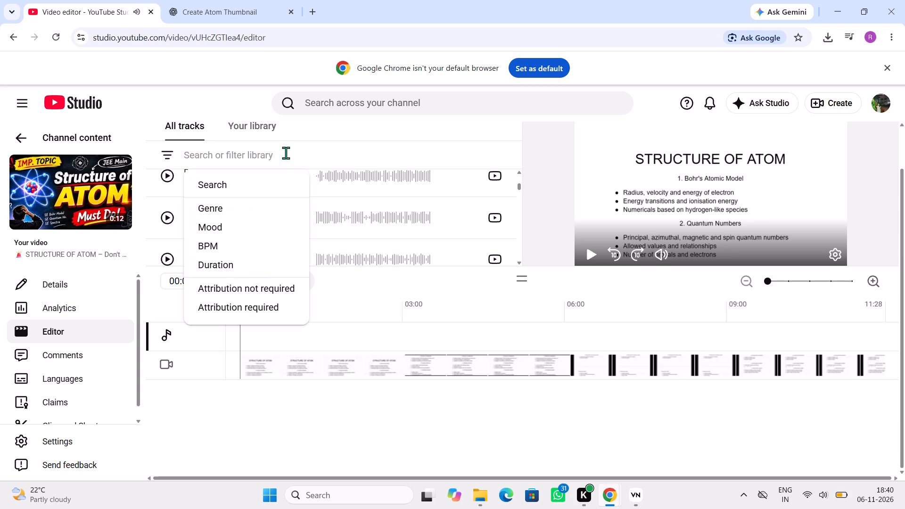
key(g)
text(ood)
key(space)
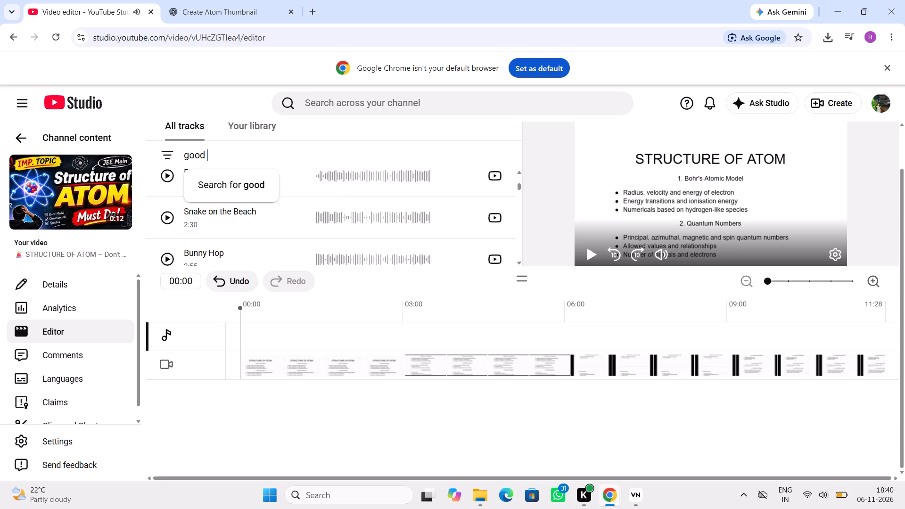
key(Return)
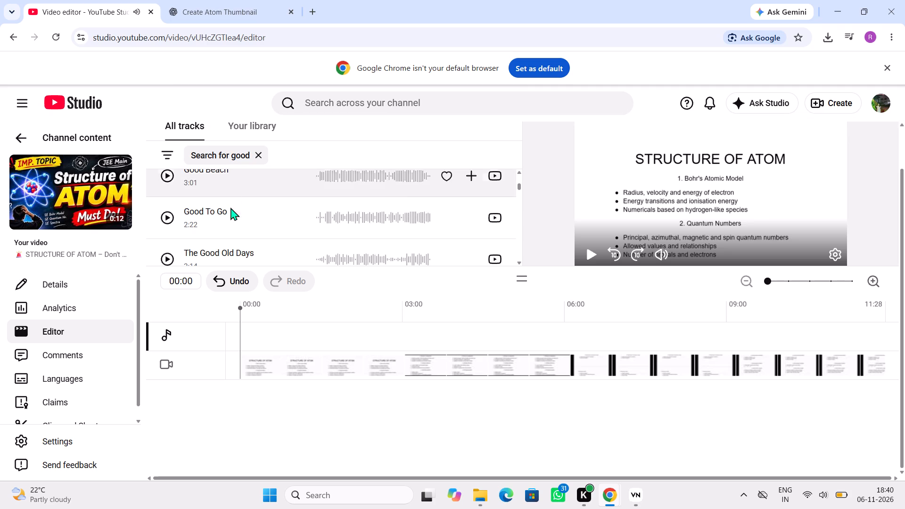
scroll(230, 207, up, 6)
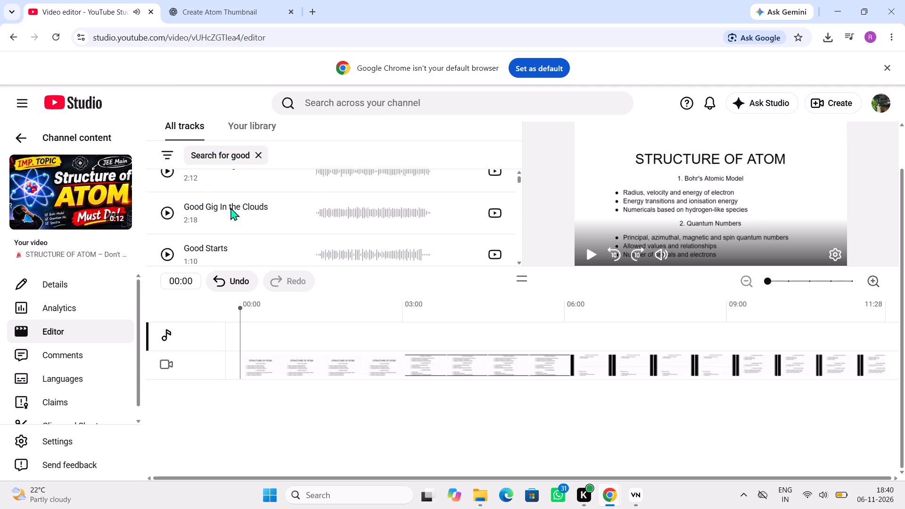
Preview the tracks Good Times and Good Starts from the "good" audio results.
click(165, 189)
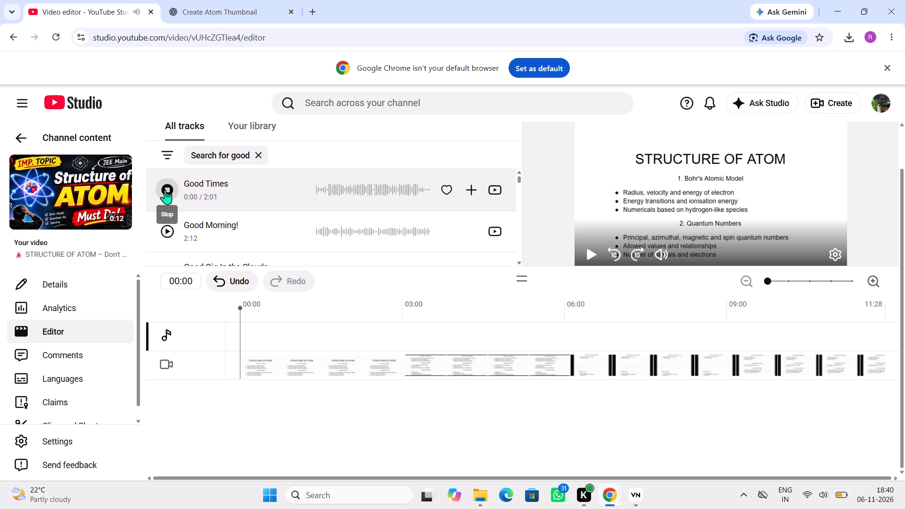
scroll(243, 231, down, 1)
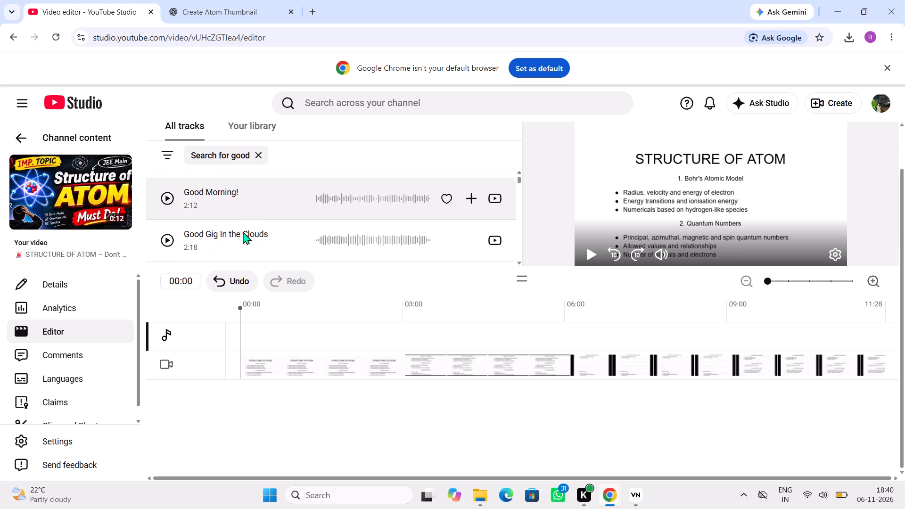
scroll(243, 231, down, 2)
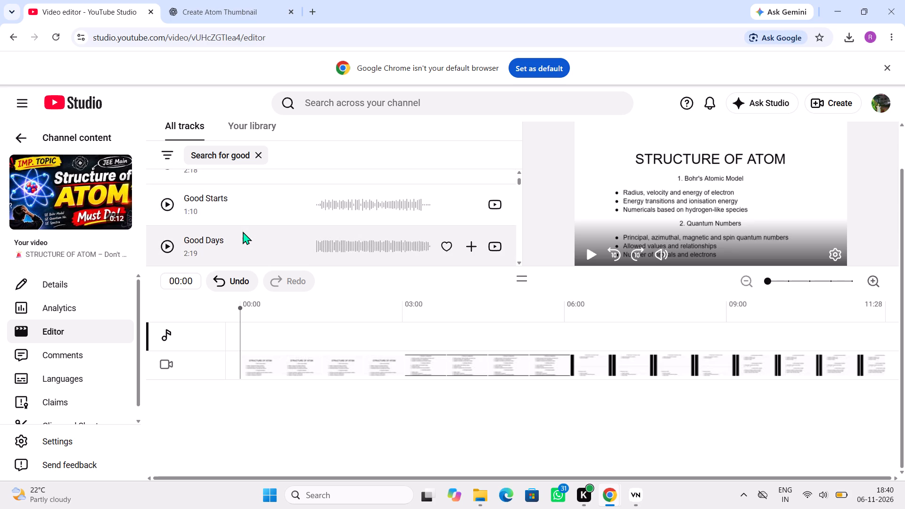
click(165, 209)
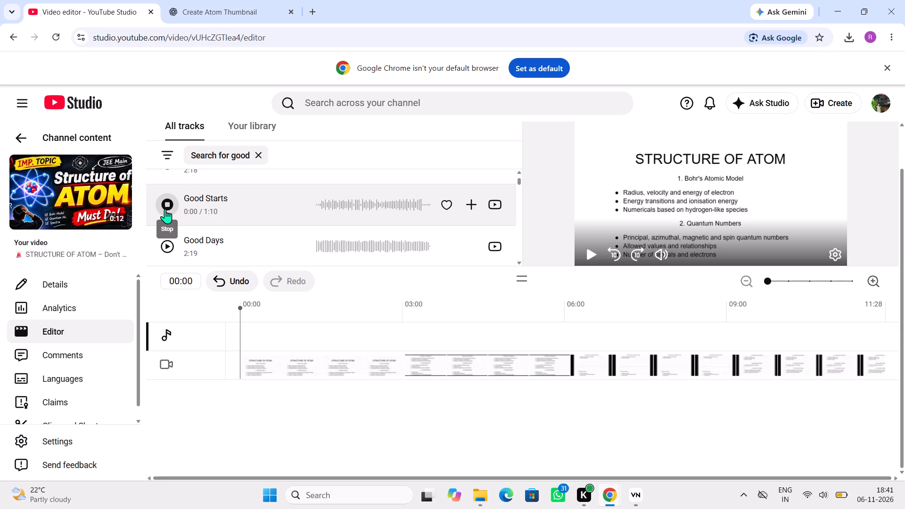
Replace the "good" audio library search with "sammi".
click(257, 155)
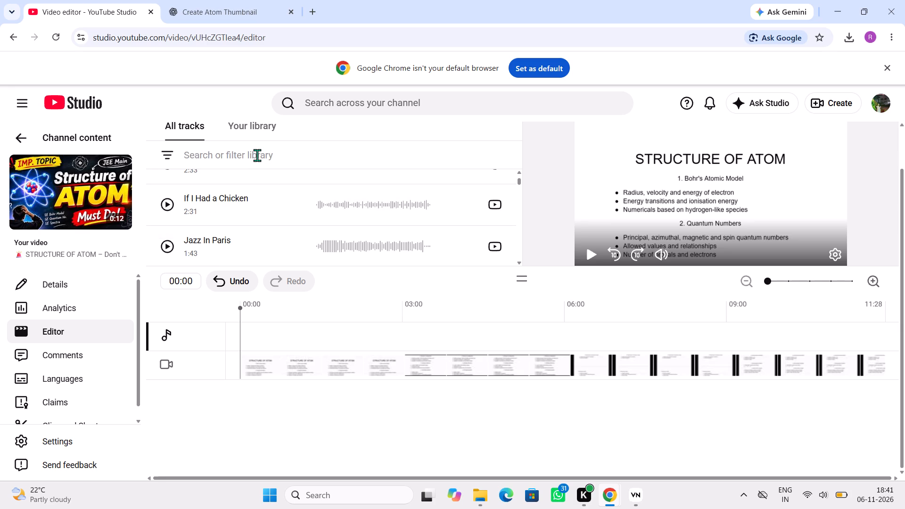
click(254, 155)
text(sammi)
key(space)
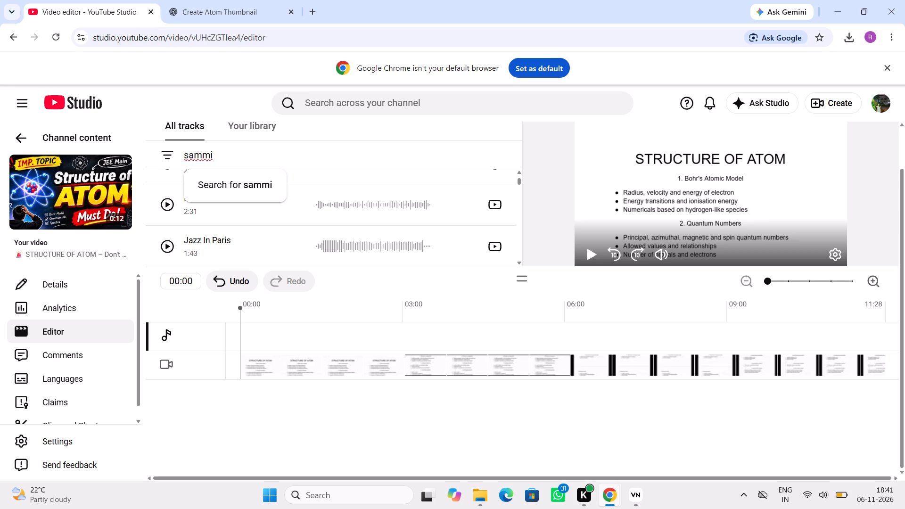
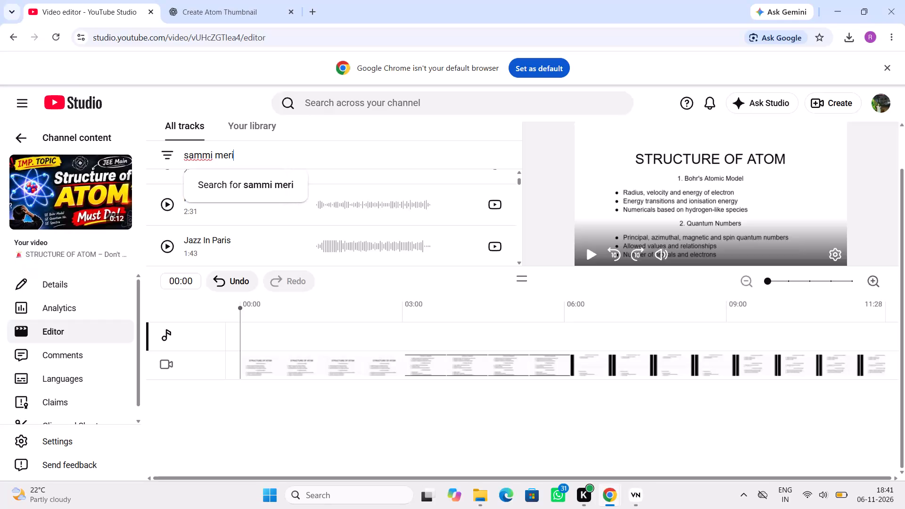
Search the audio library for "sammi meri waar".
key(Return)
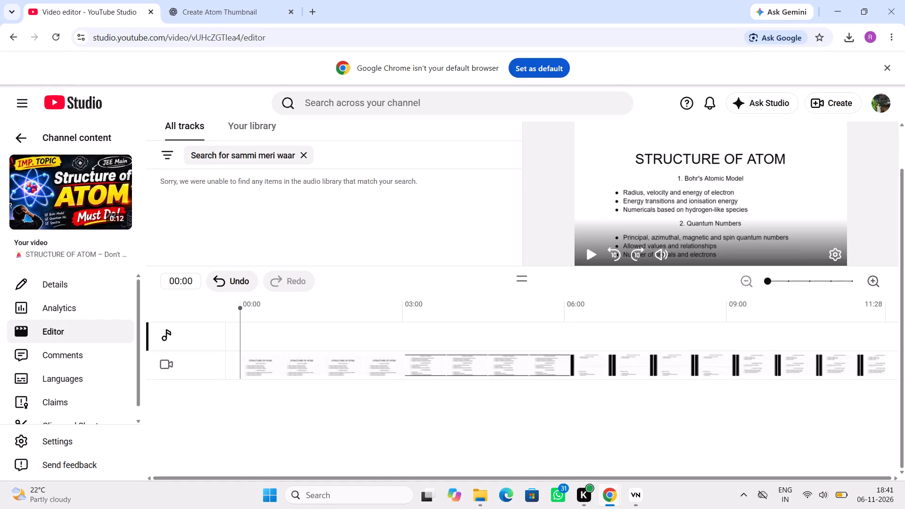
Filter the audio library by the genre Soundtracks and musicals, and remove the "sammi meri waar" search term.
key(BackSpace)
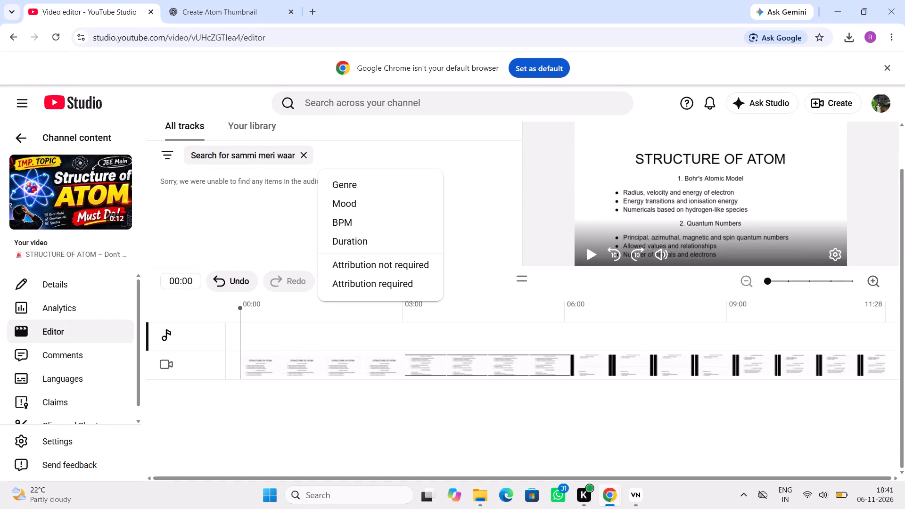
click(359, 183)
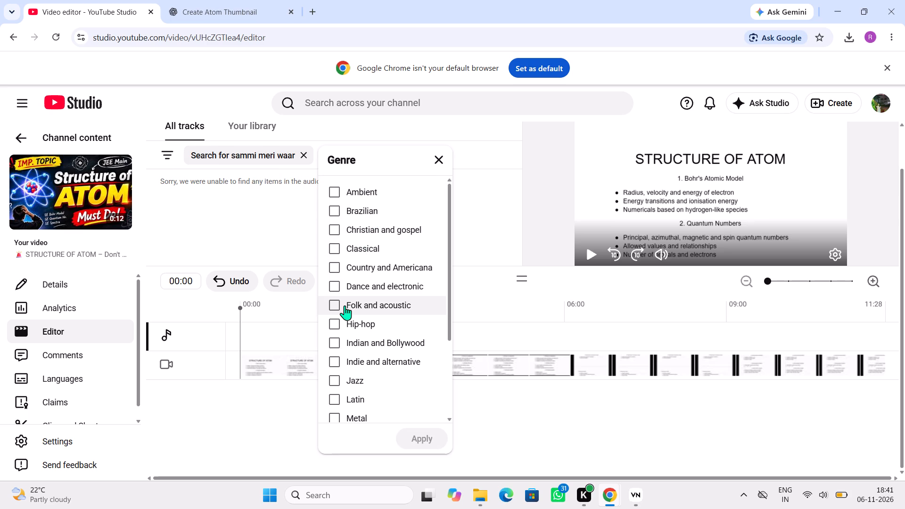
scroll(345, 305, down, 5)
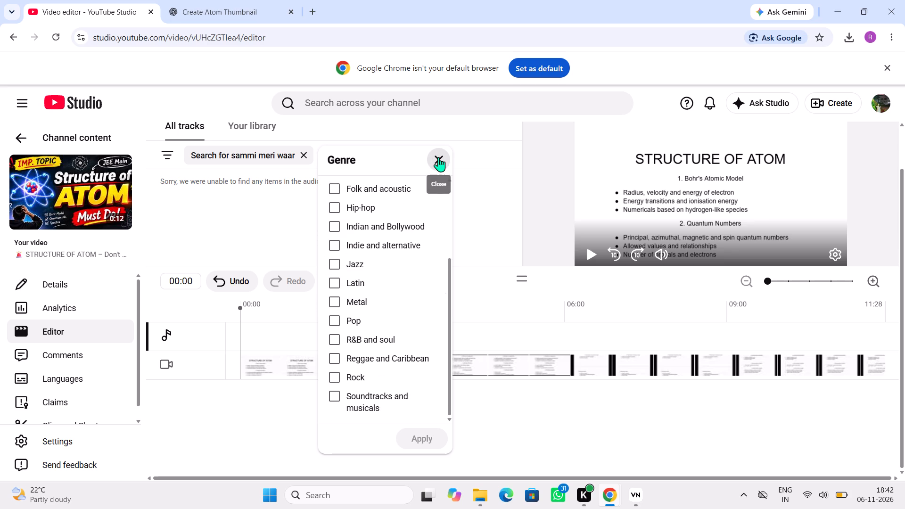
click(333, 395)
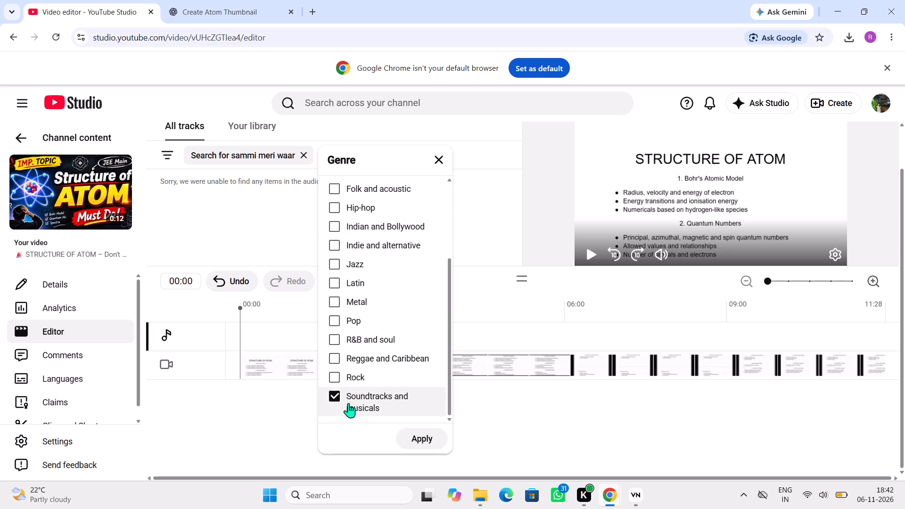
click(413, 441)
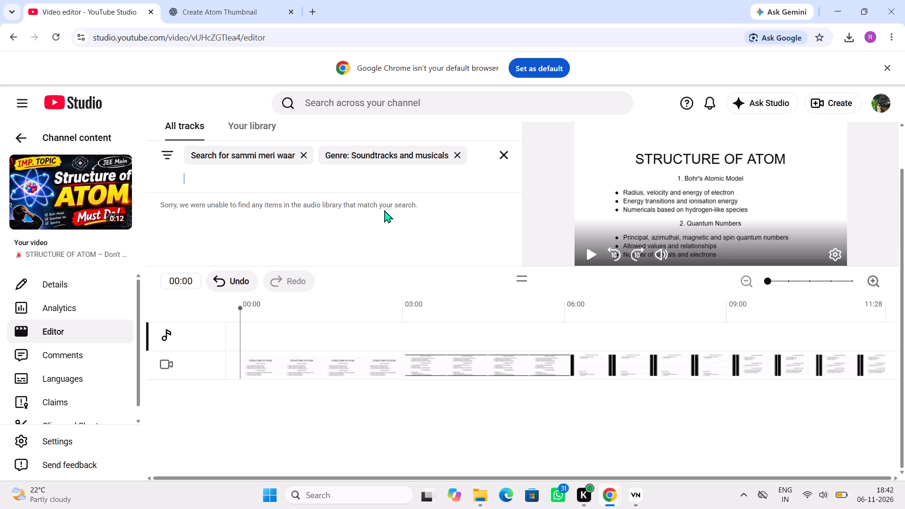
click(303, 152)
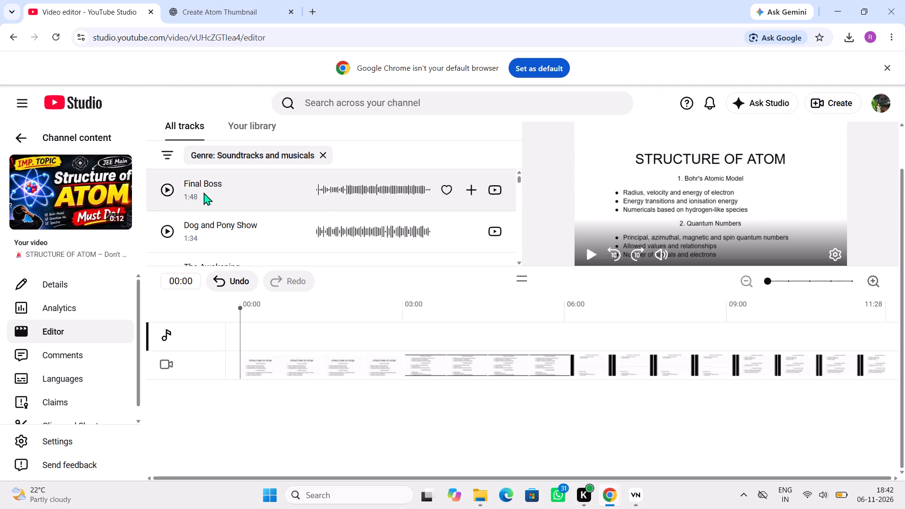
Preview the track Final Boss from the Soundtracks and musicals results.
click(165, 189)
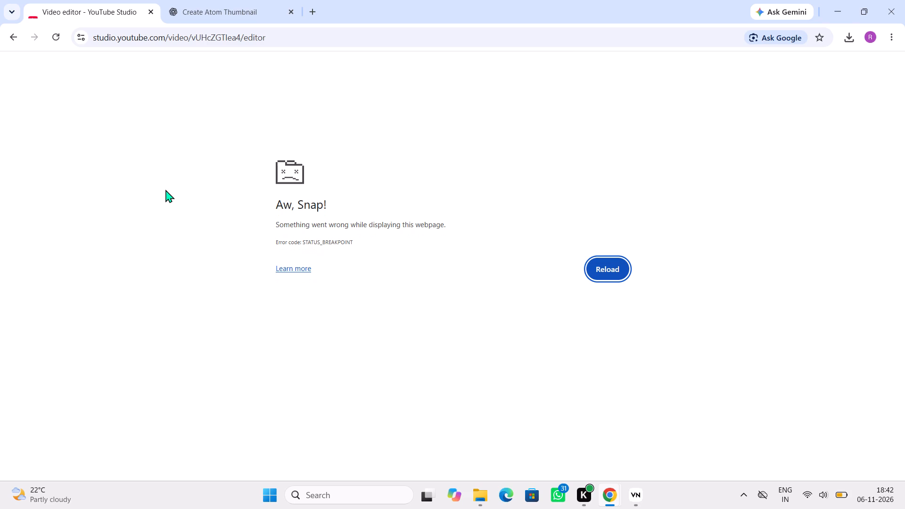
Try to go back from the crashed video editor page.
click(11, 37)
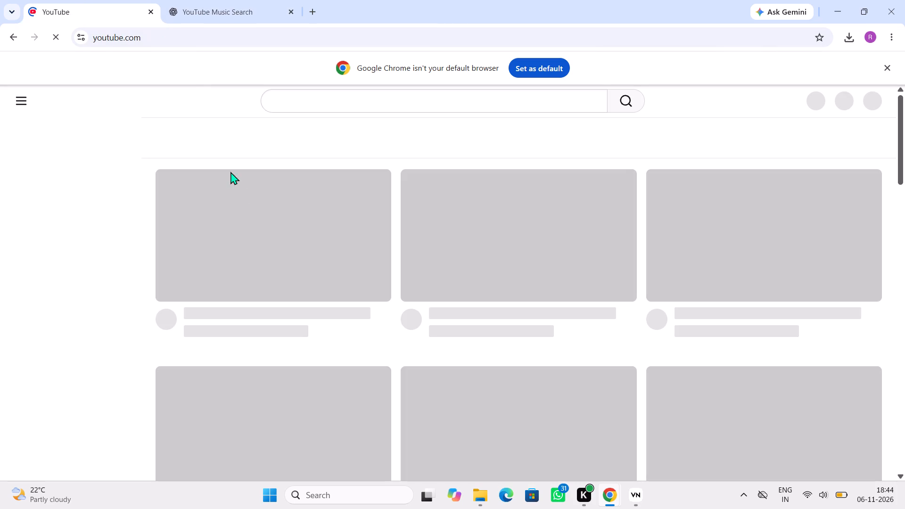
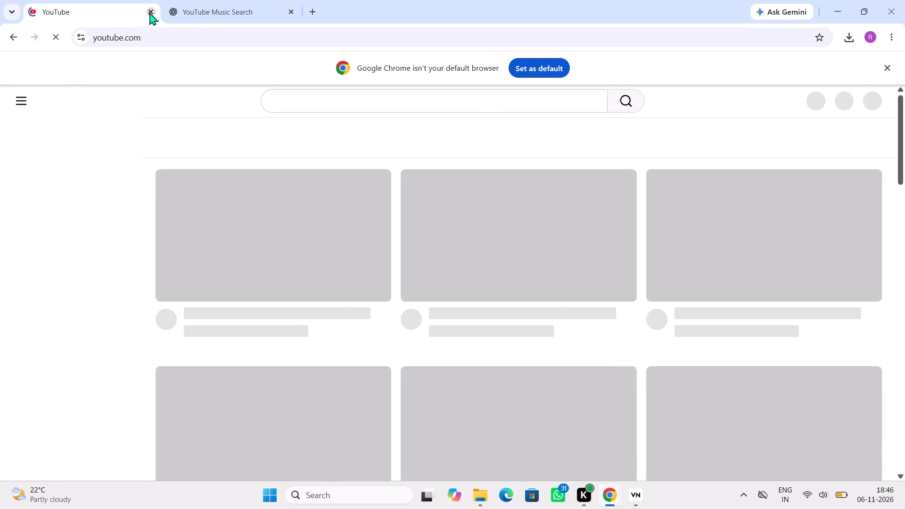
Close the stalled YouTube page and reopen YouTube in a new tab through a Google search for "youtube".
click(149, 12)
click(167, 7)
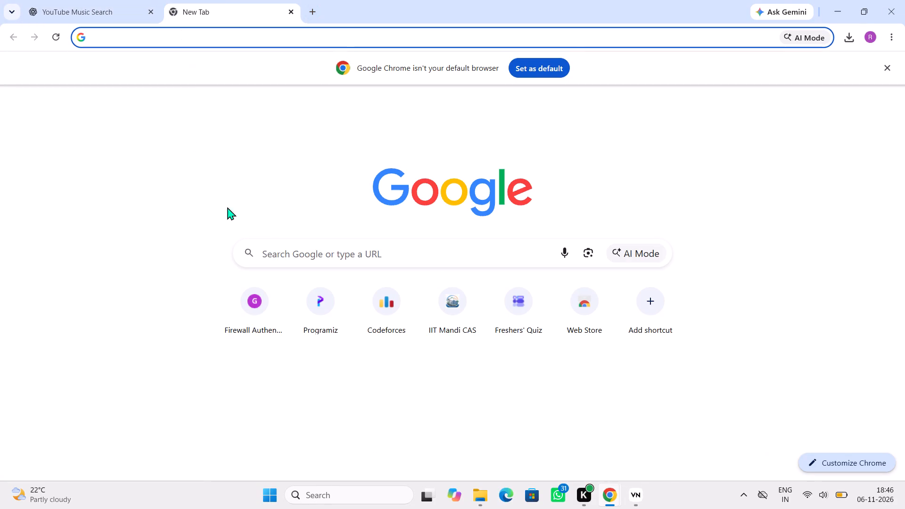
click(290, 254)
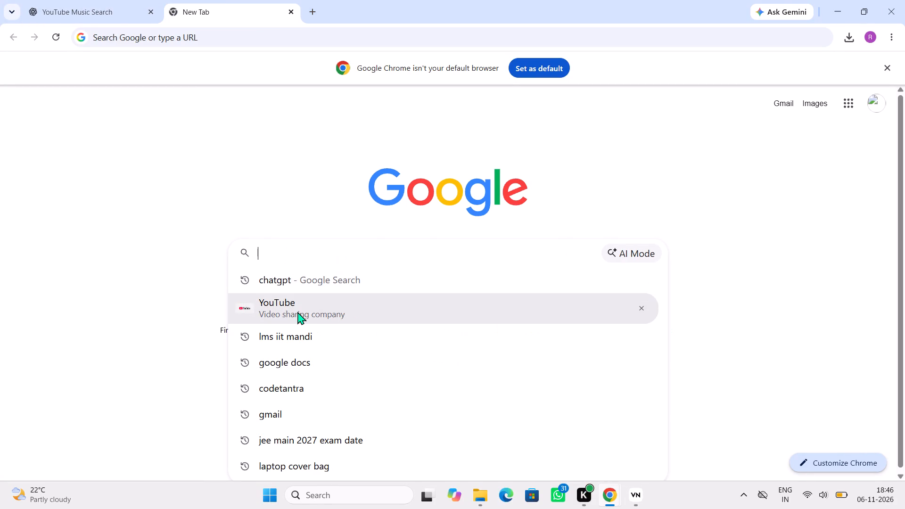
click(297, 312)
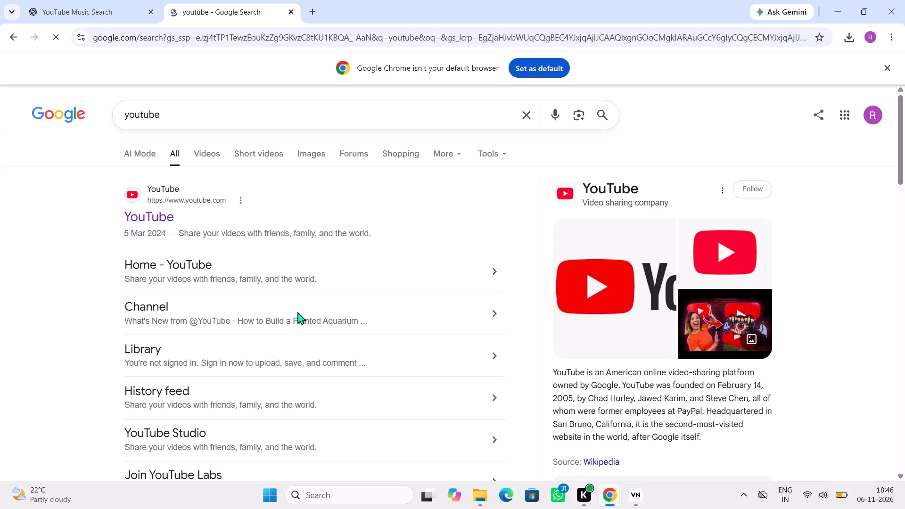
click(162, 219)
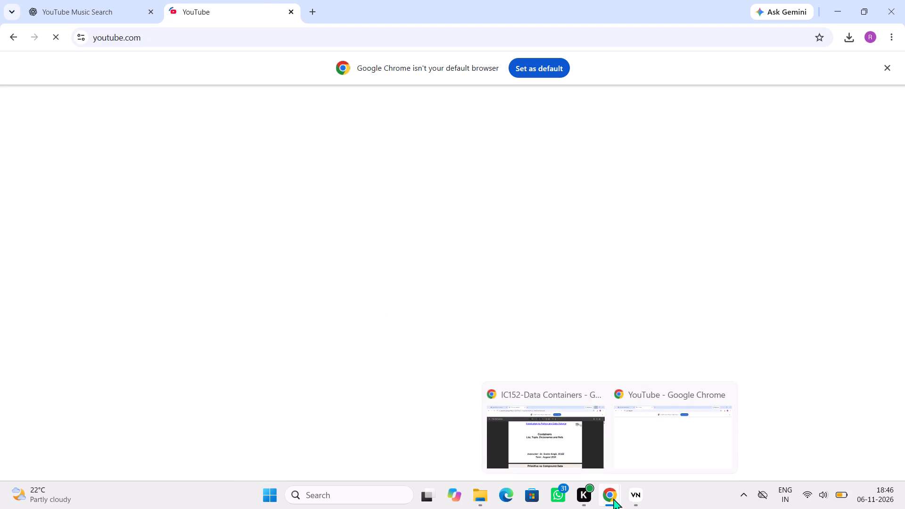
click(552, 446)
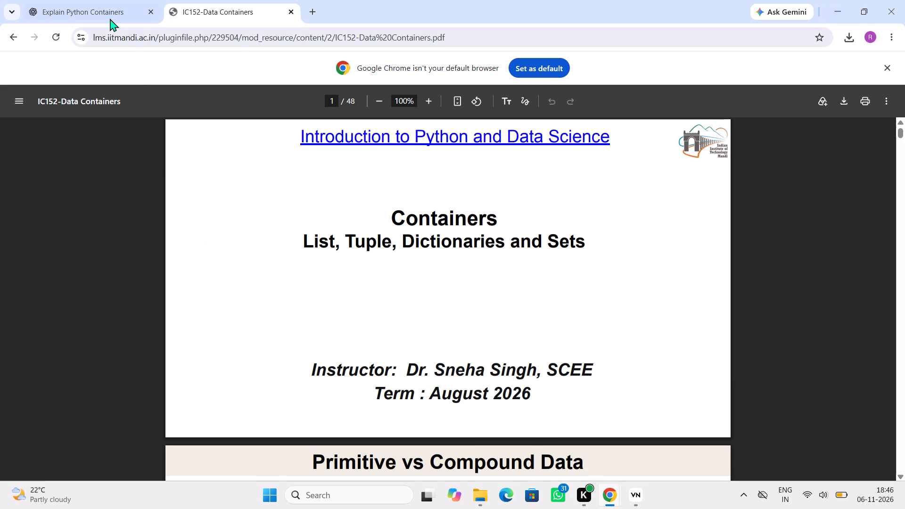
click(110, 15)
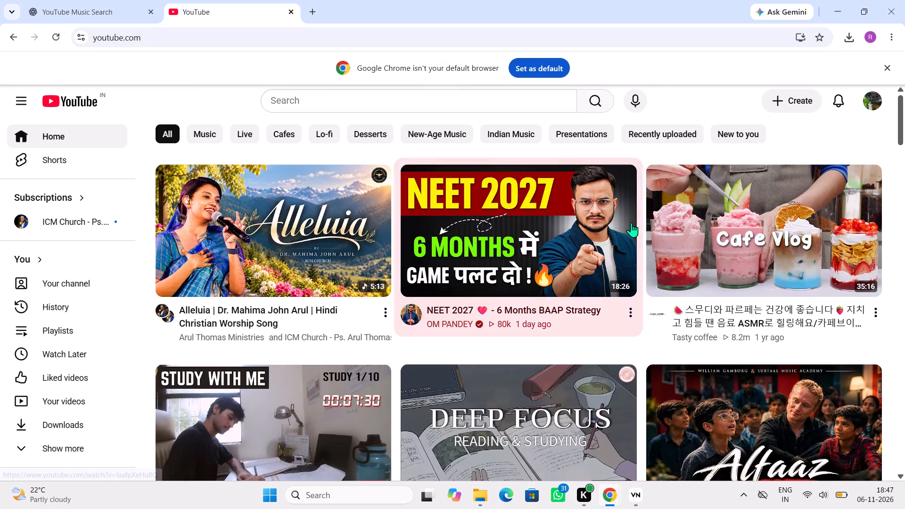
Open the signed-in account's own channel page from the YouTube home page.
scroll(631, 222, right, 1)
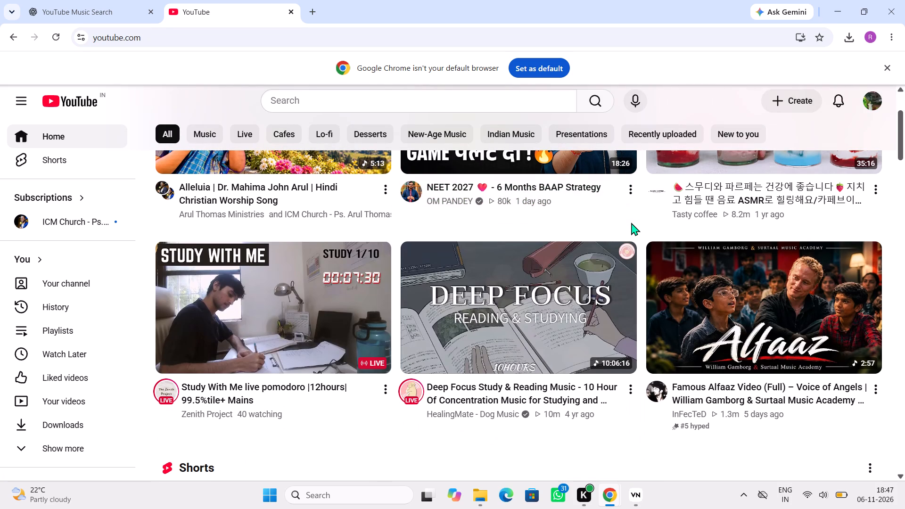
scroll(631, 222, right, 2)
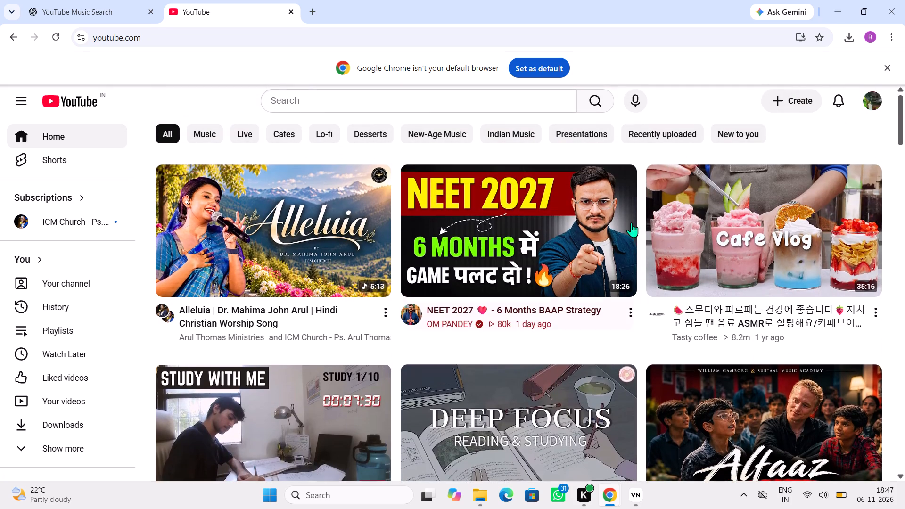
click(805, 102)
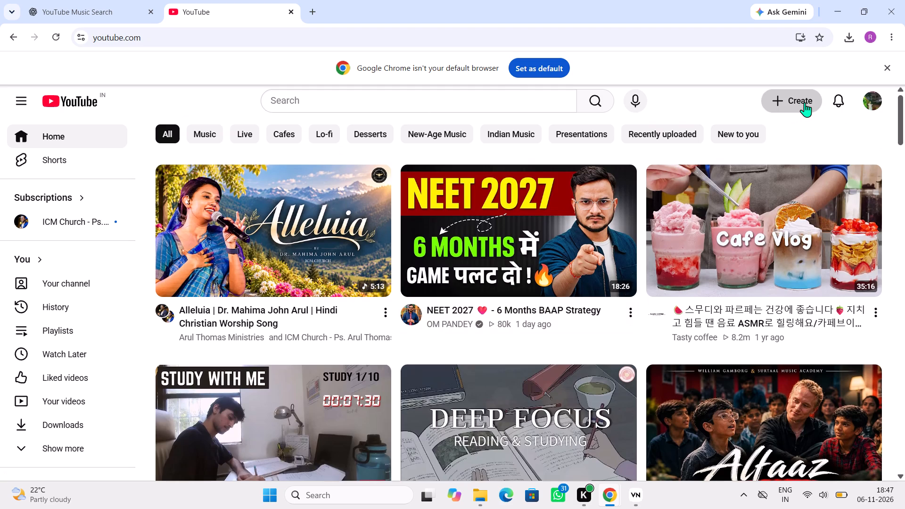
drag(734, 101, 876, 97)
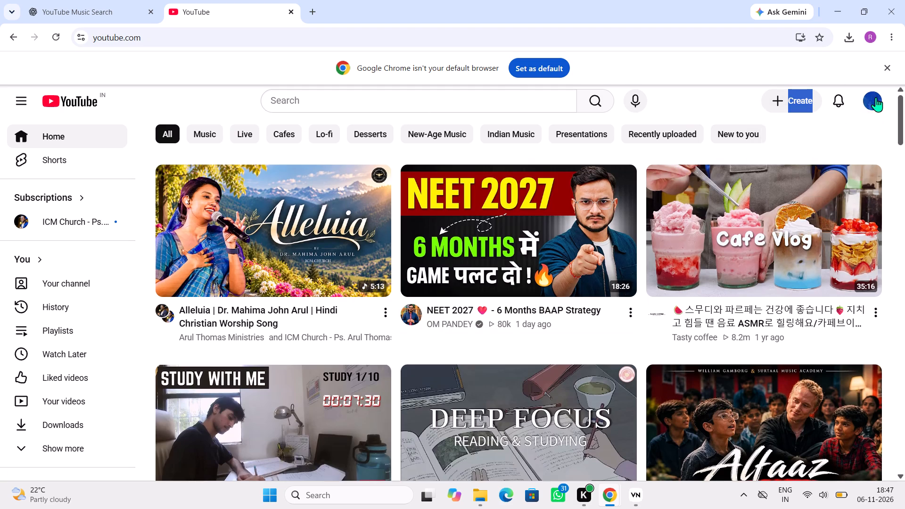
click(876, 97)
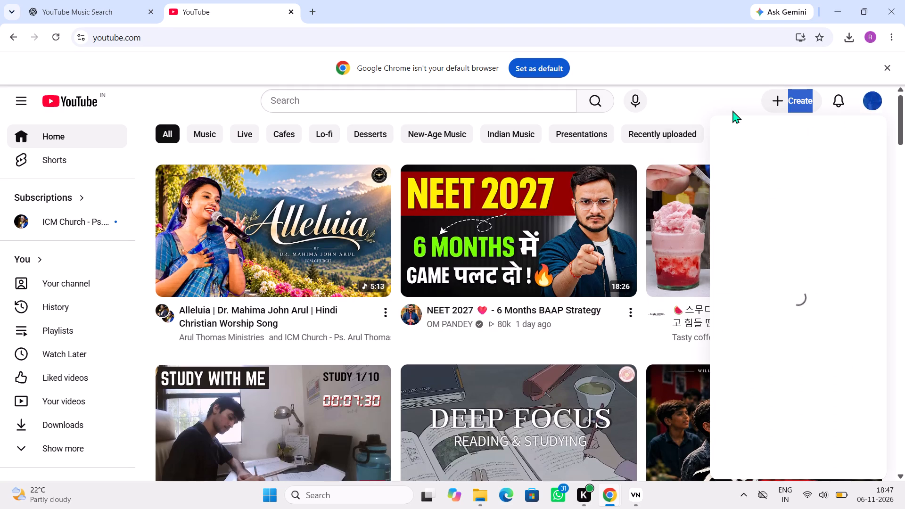
click(743, 135)
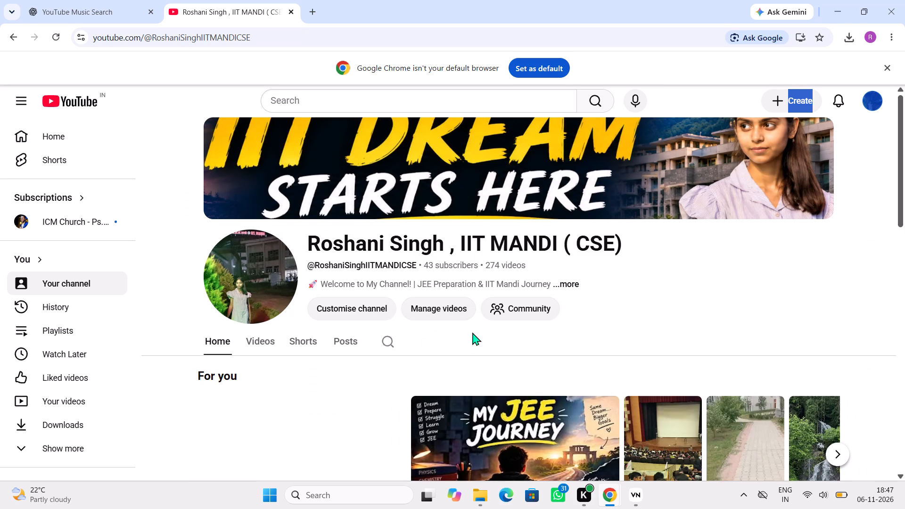
Look over the channel's home page and its latest Shorts.
scroll(472, 332, down, 2)
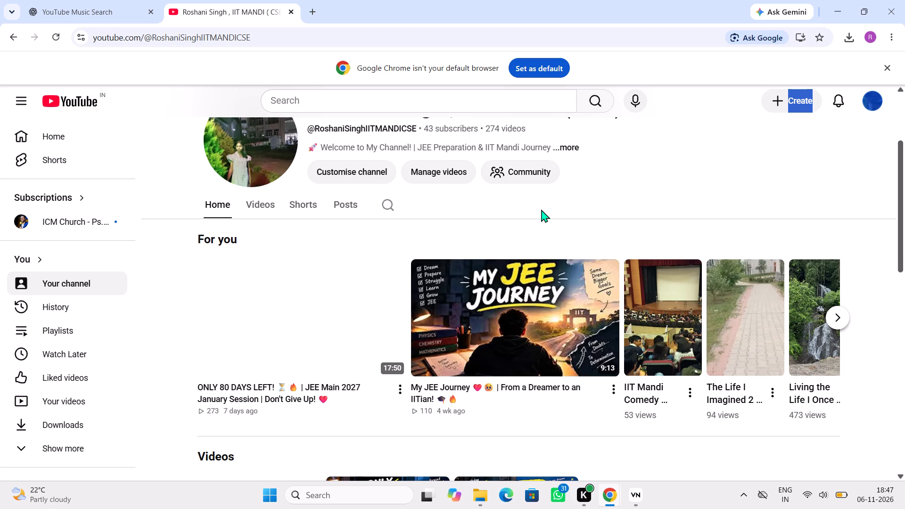
click(302, 209)
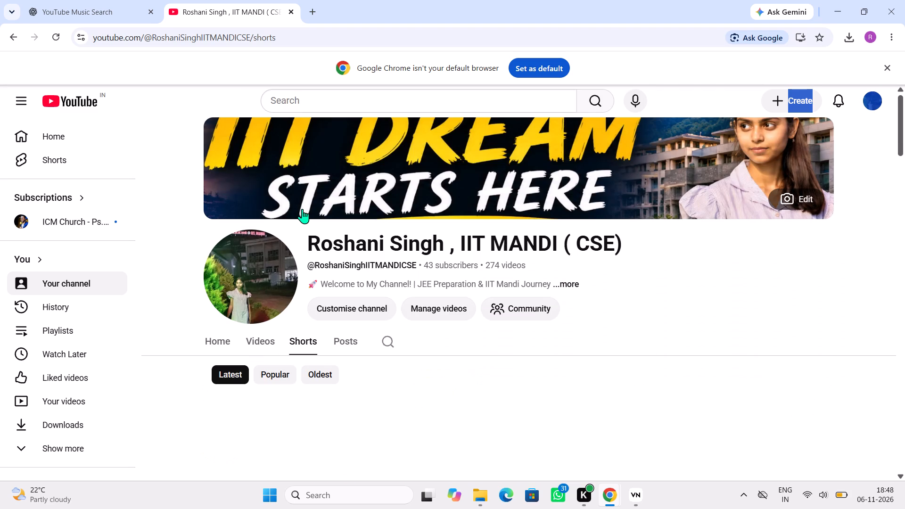
scroll(611, 298, down, 1)
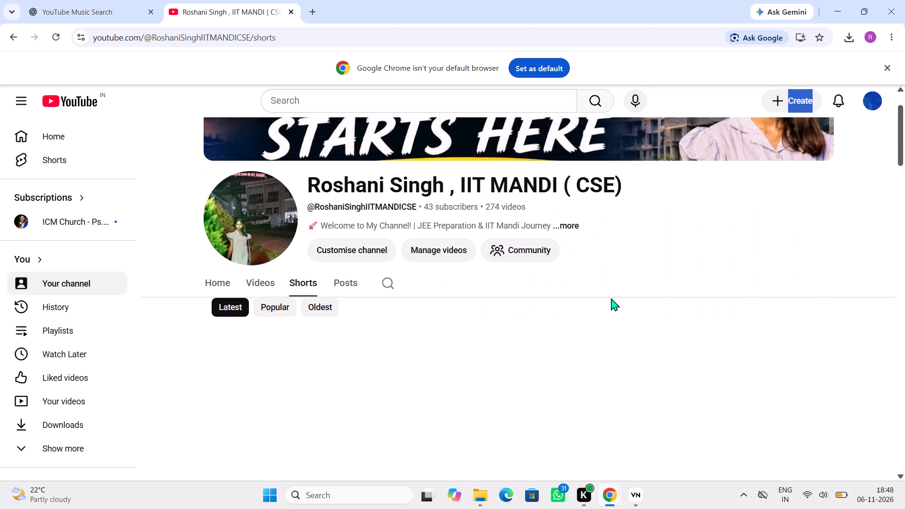
scroll(611, 298, down, 3)
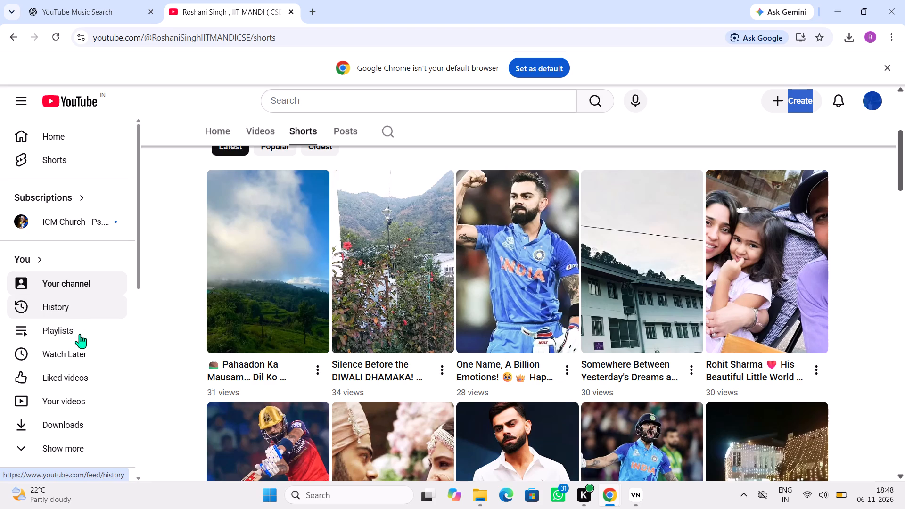
scroll(163, 248, up, 4)
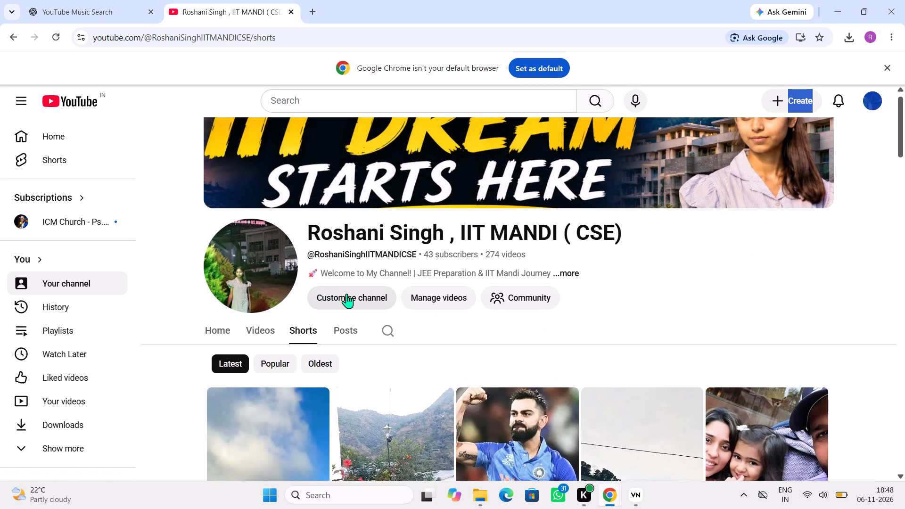
Open the channel in YouTube Studio, close the old channel page and show the Shorts in the channel content.
click(346, 294)
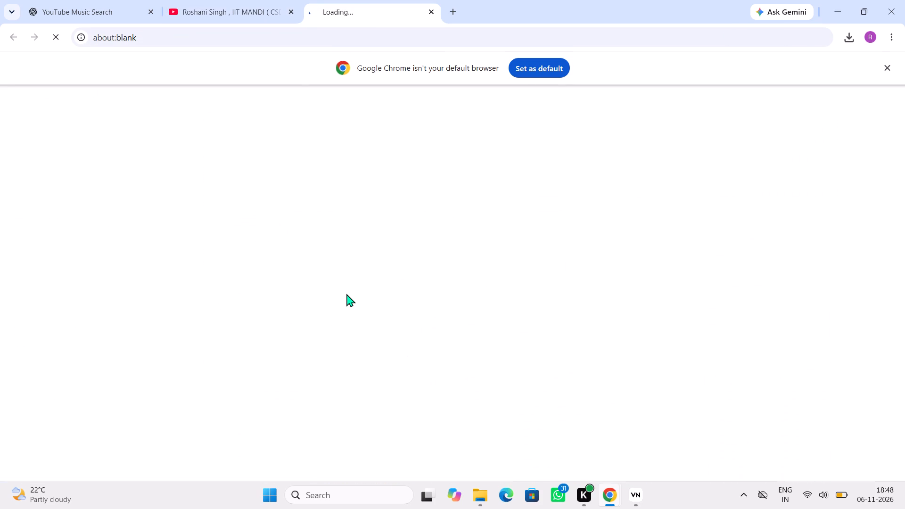
click(292, 12)
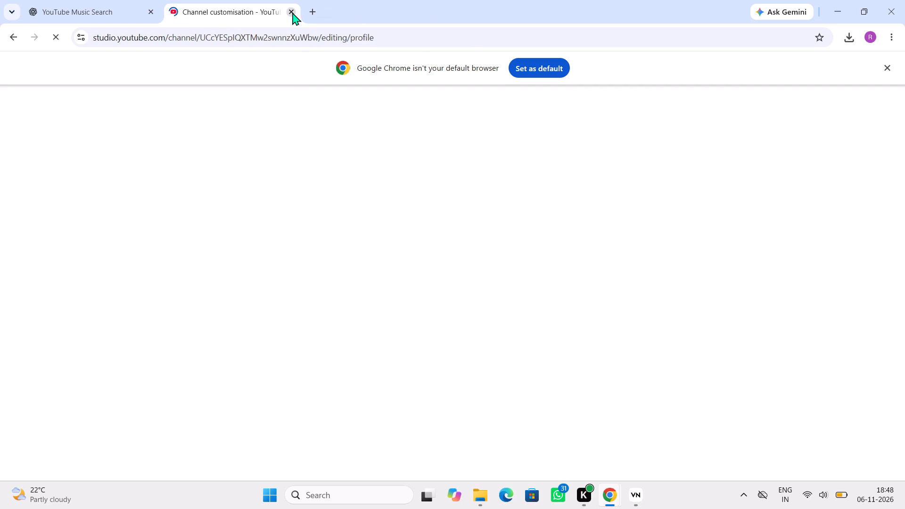
click(78, 276)
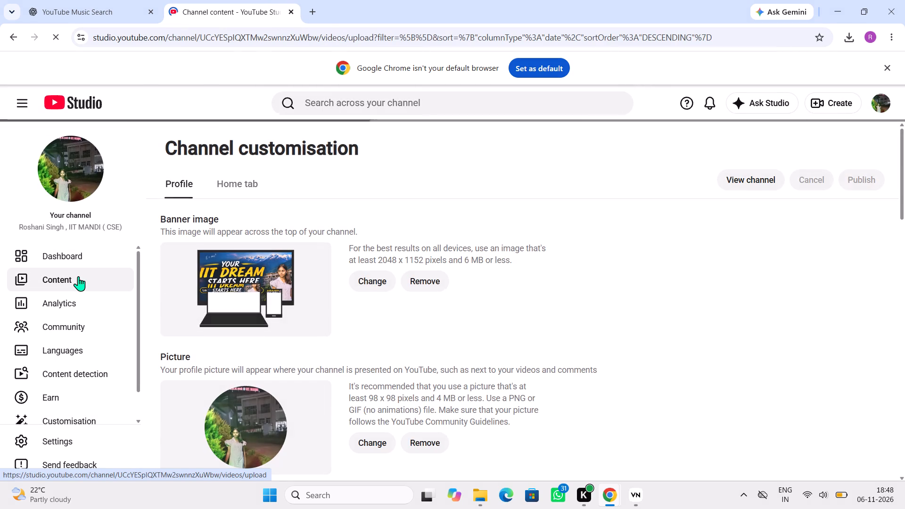
click(236, 188)
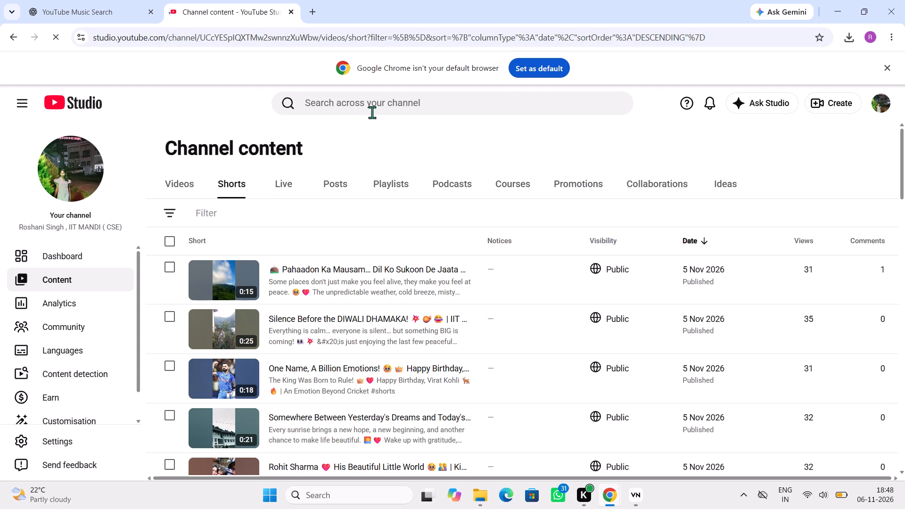
click(382, 105)
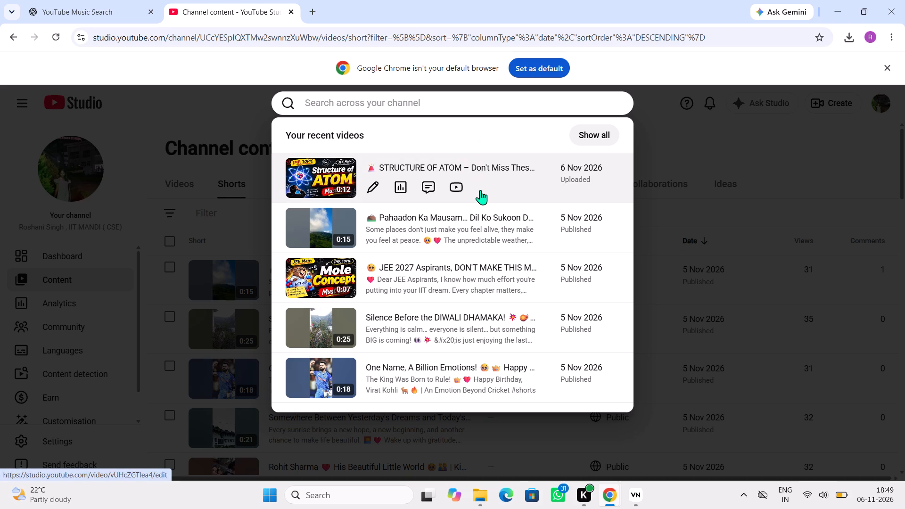
click(306, 171)
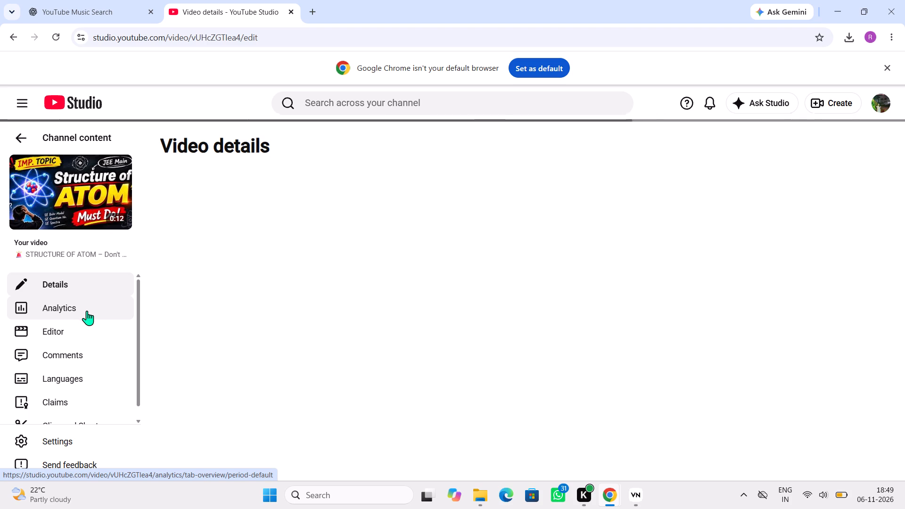
click(63, 330)
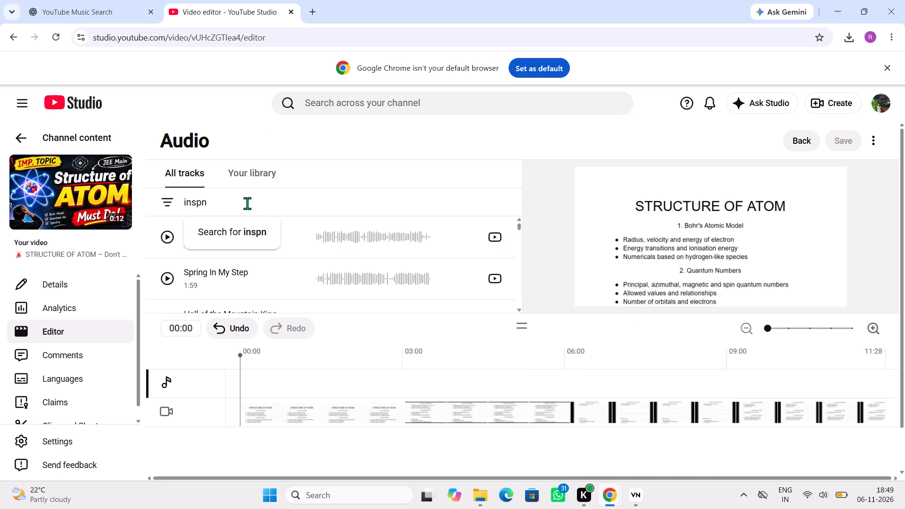
key(BackSpace)
text(irationa)
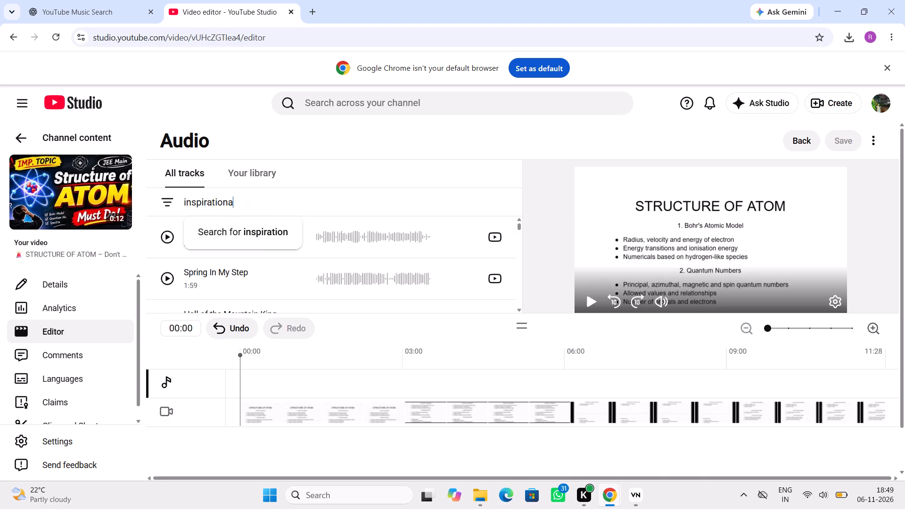
key(semicolon)
key(BackSpace)
key(l)
key(Return)
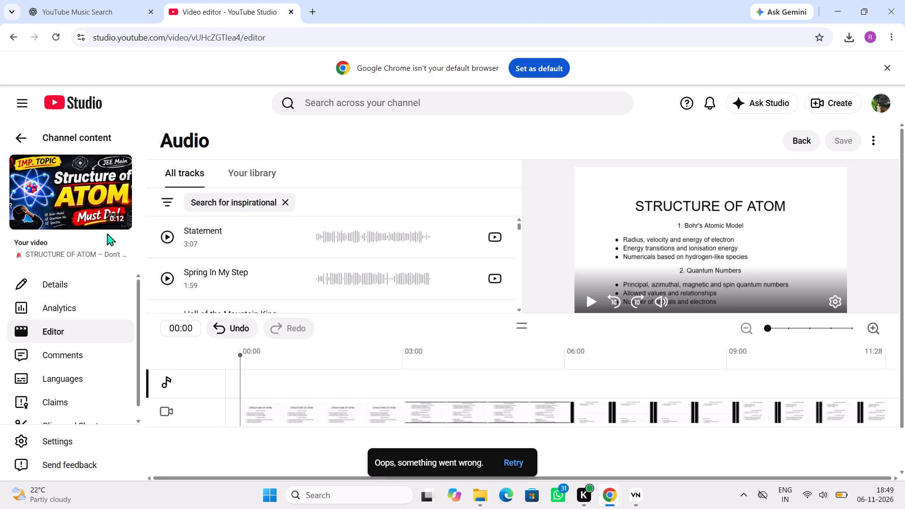
Preview the tracks Statement and Spring In My Step from the audio library.
click(164, 236)
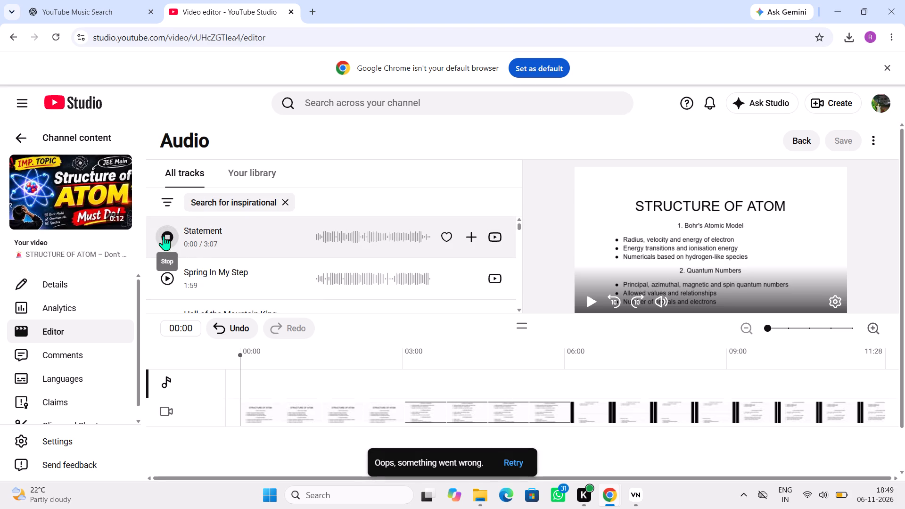
click(818, 497)
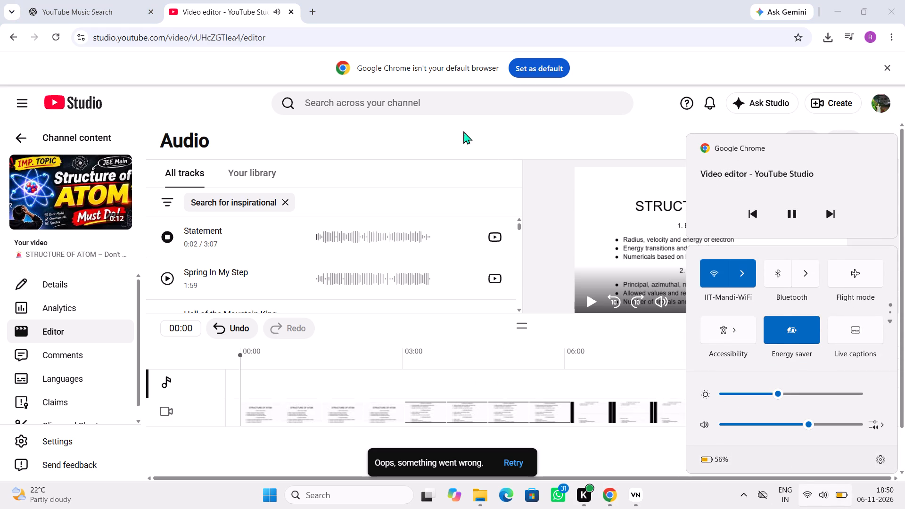
click(166, 278)
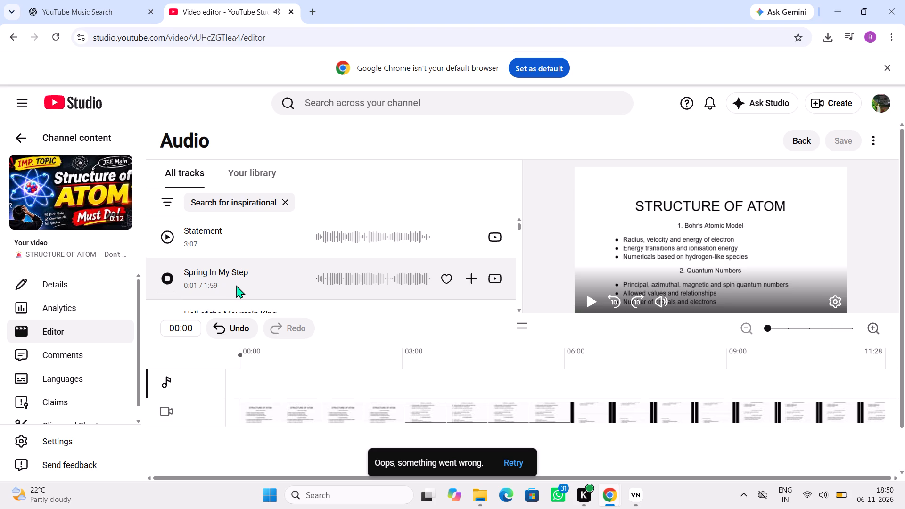
scroll(236, 285, down, 1)
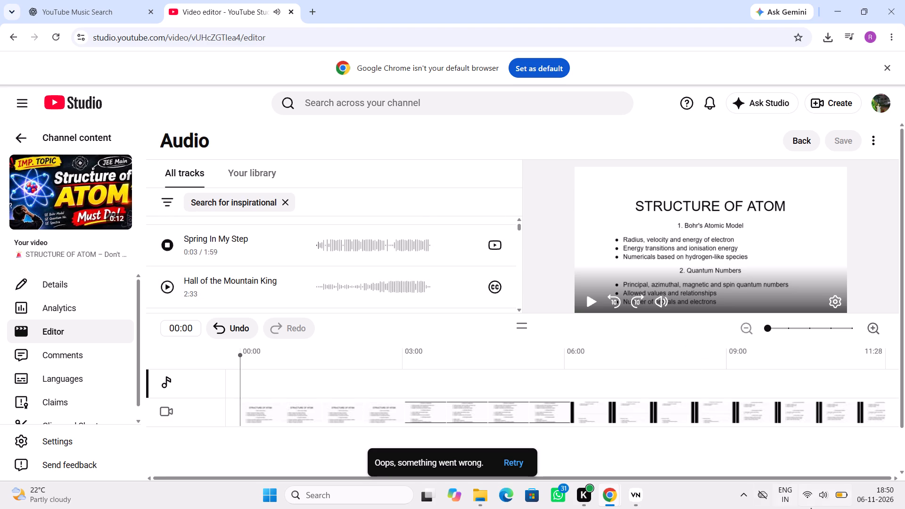
Lower the computer's sound volume to about half while the track preview plays.
click(819, 490)
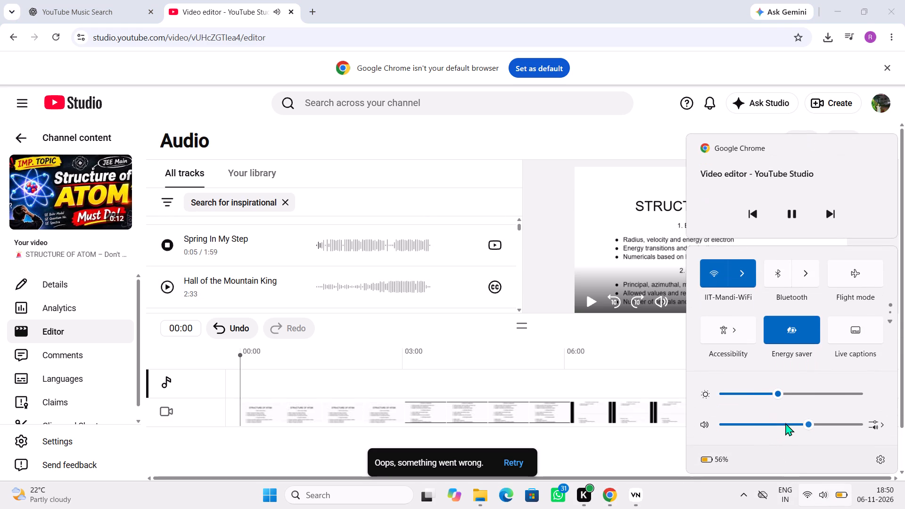
click(785, 422)
click(793, 422)
Preview the tracks If I Had a Chicken and Jazz In Paris further down the audio list.
scroll(382, 270, down, 1)
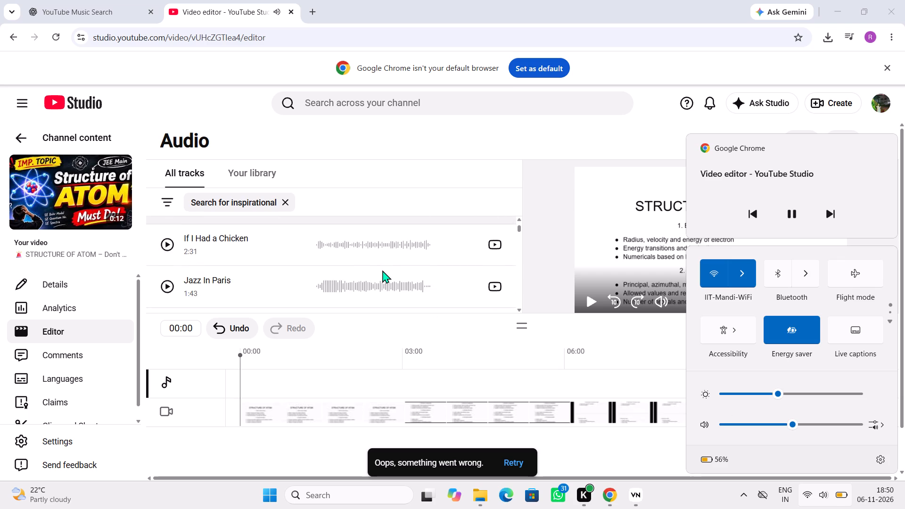
scroll(382, 270, down, 1)
click(167, 238)
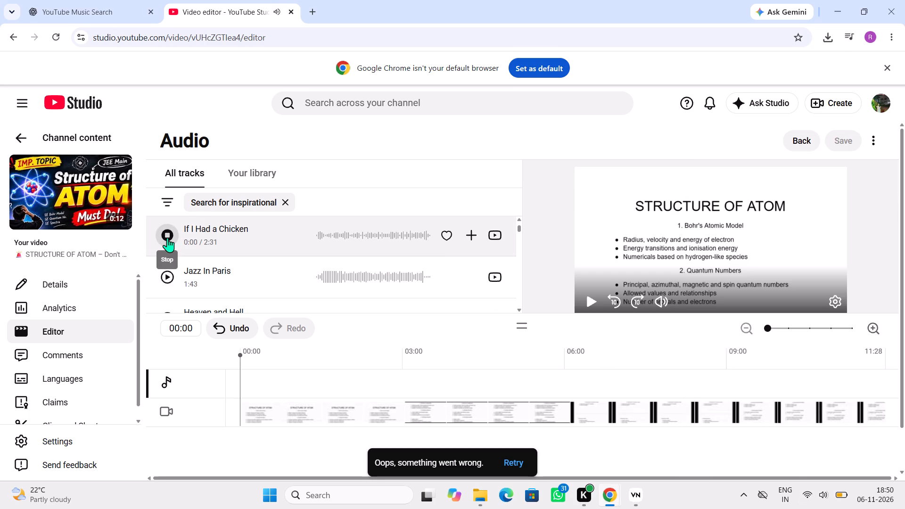
click(162, 280)
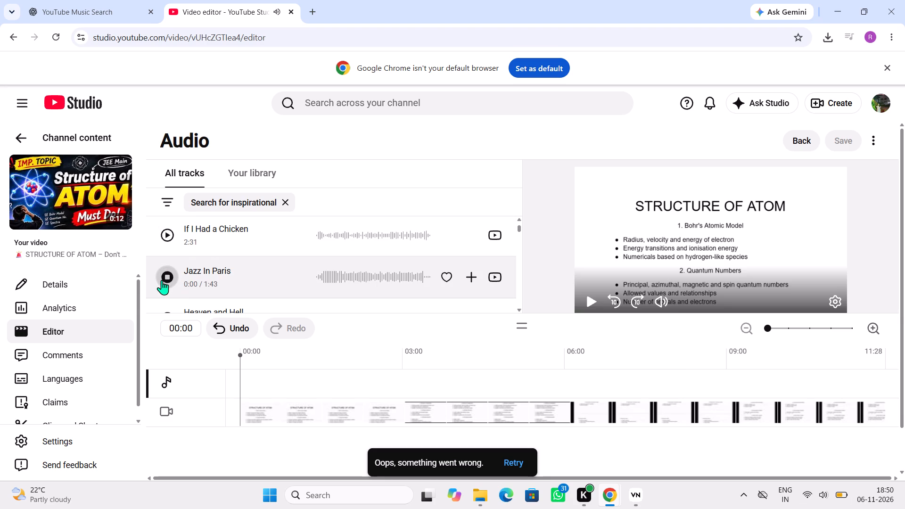
scroll(223, 270, down, 1)
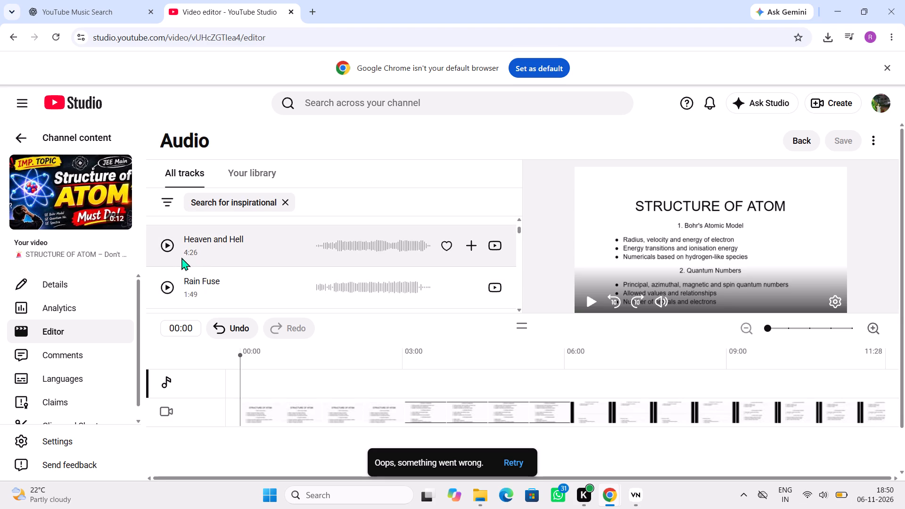
Recheck the ChatGPT keyword suggestions and replace the "inspirational" audio library search with "cinematic".
click(107, 0)
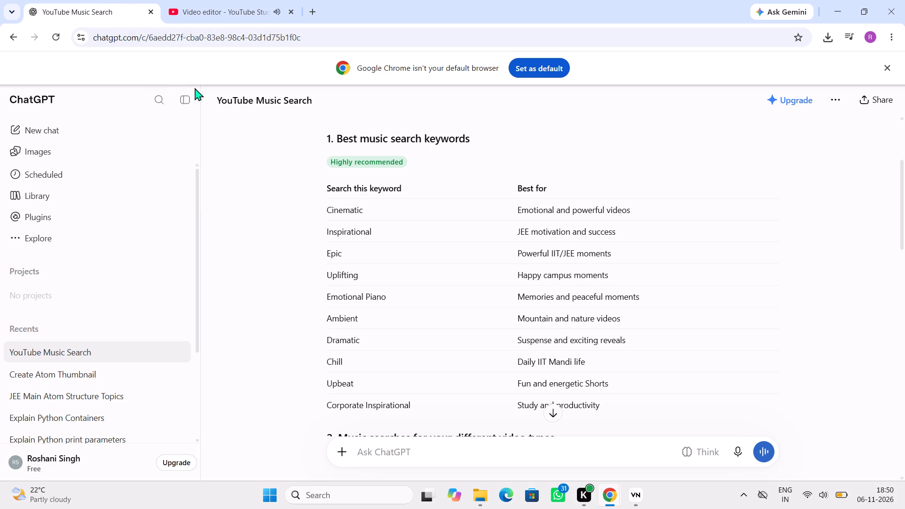
click(224, 23)
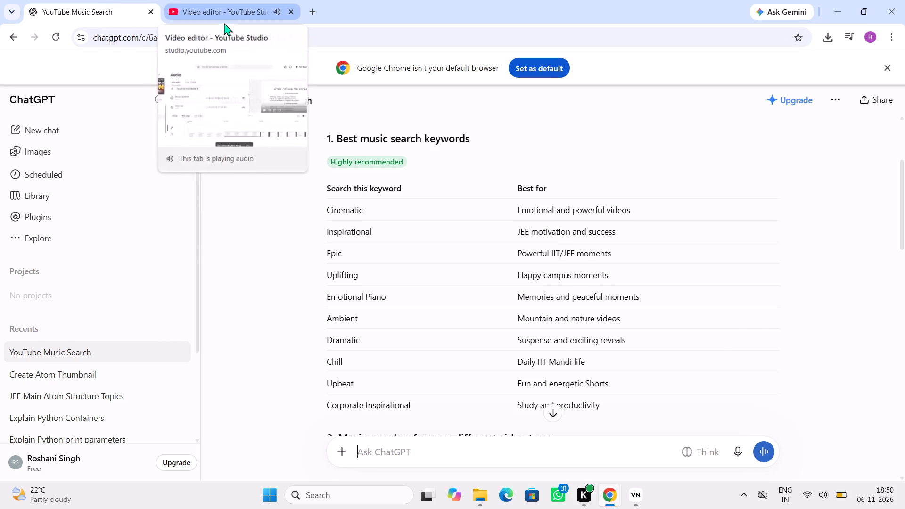
click(285, 197)
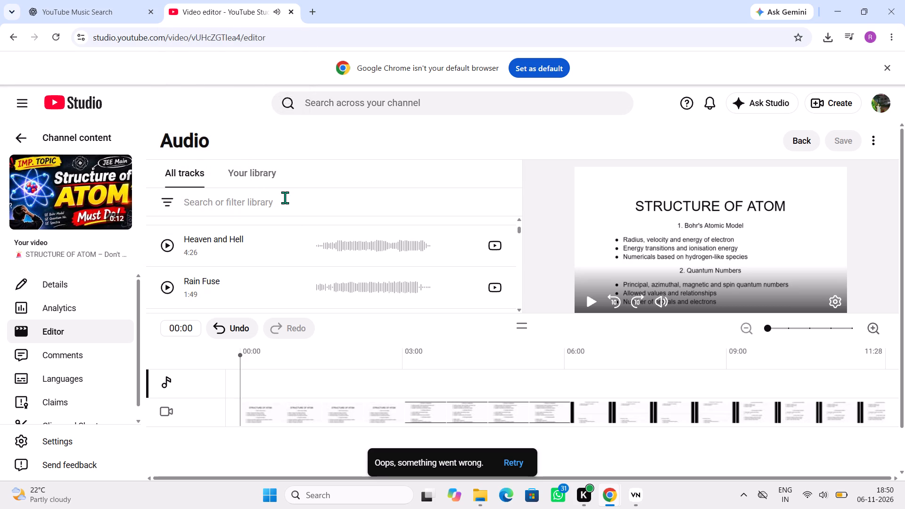
text(cinematic)
key(Return)
click(271, 202)
key(c)
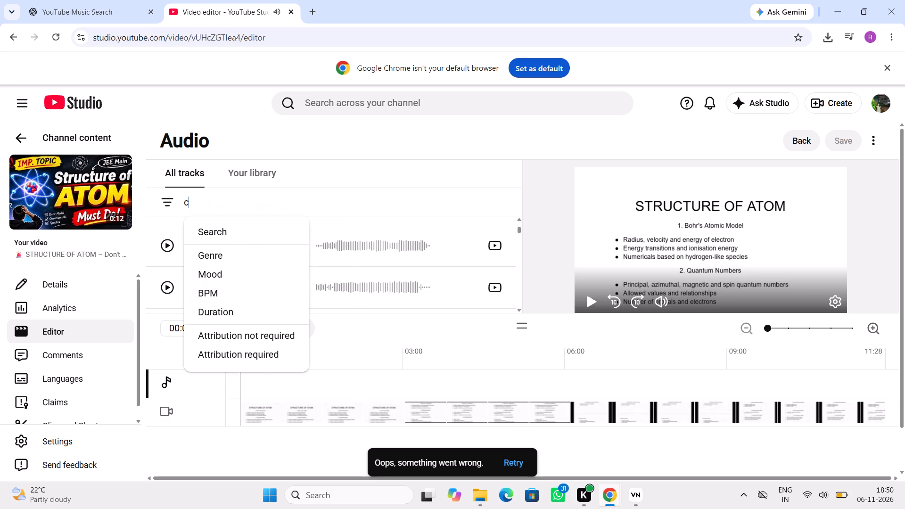
text(inematic)
key(Return)
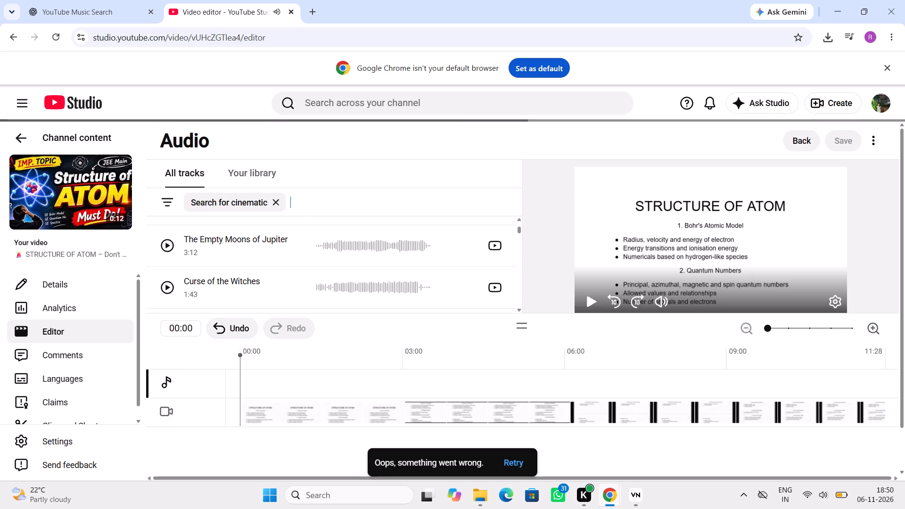
Preview The Empty Moons of Jupiter and browse the other tracks listed for the cinematic search.
click(167, 248)
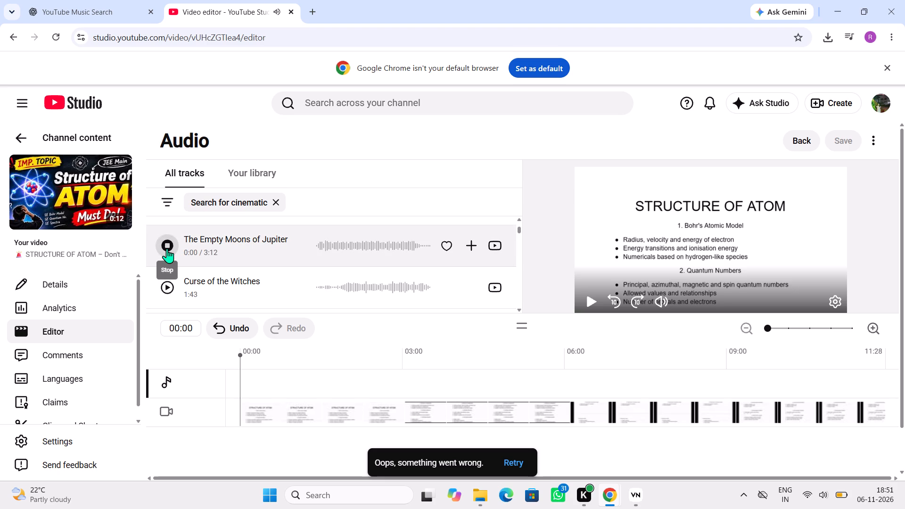
scroll(232, 280, down, 2)
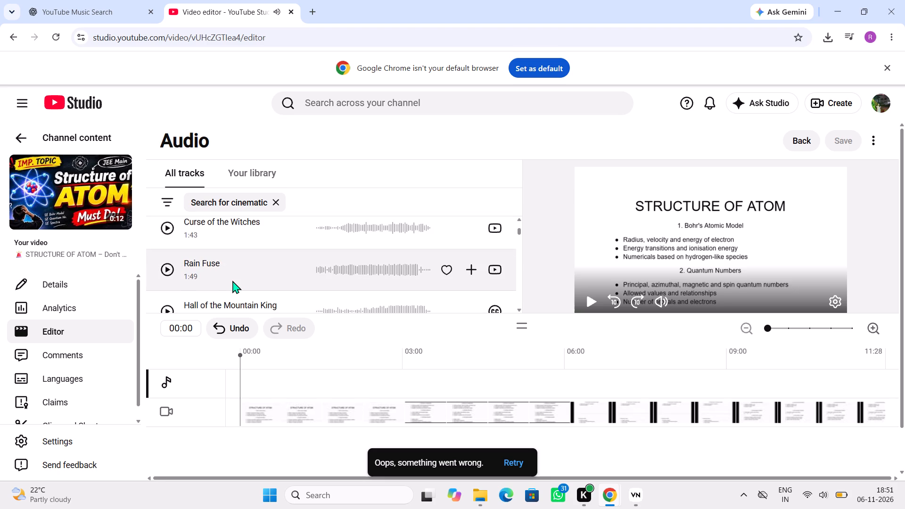
scroll(232, 280, down, 1)
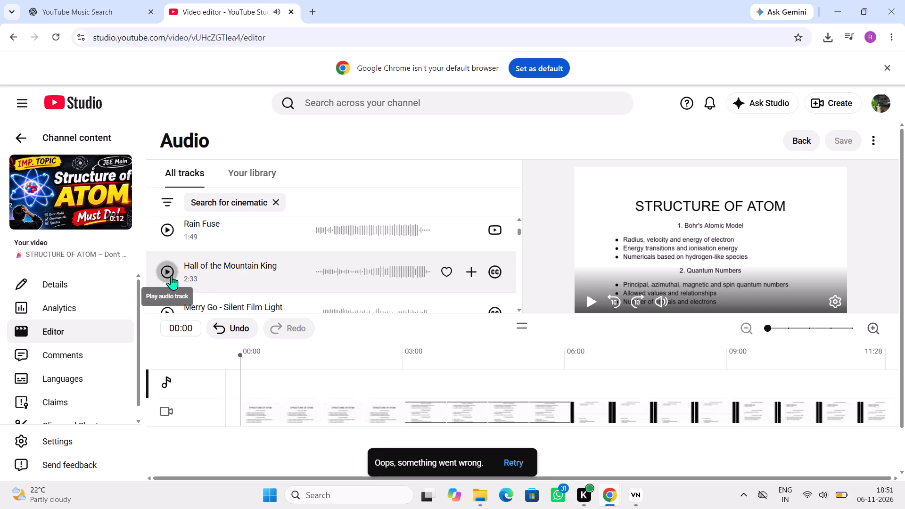
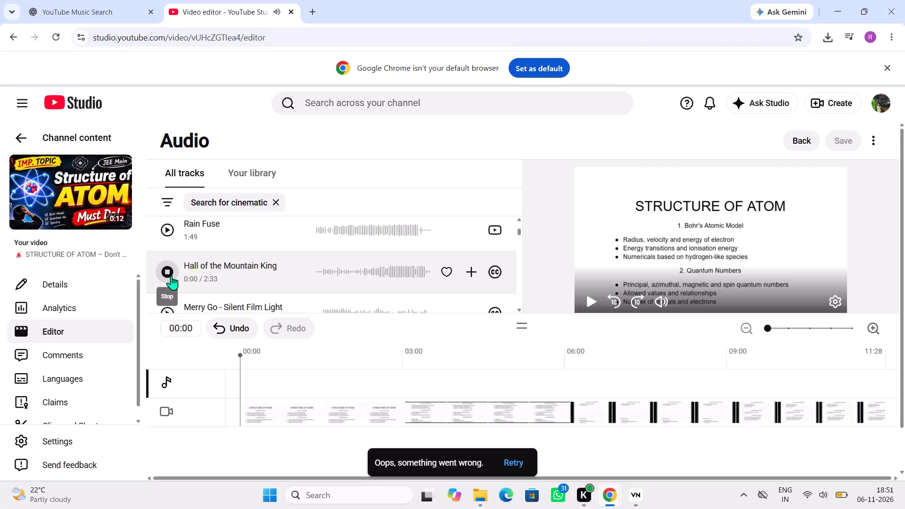
Preview the cinematic search tracks Rain Fuse, Amazing Plan - Silent Film Dark and Breaktime - Silent Film Light.
click(170, 234)
scroll(217, 267, down, 1)
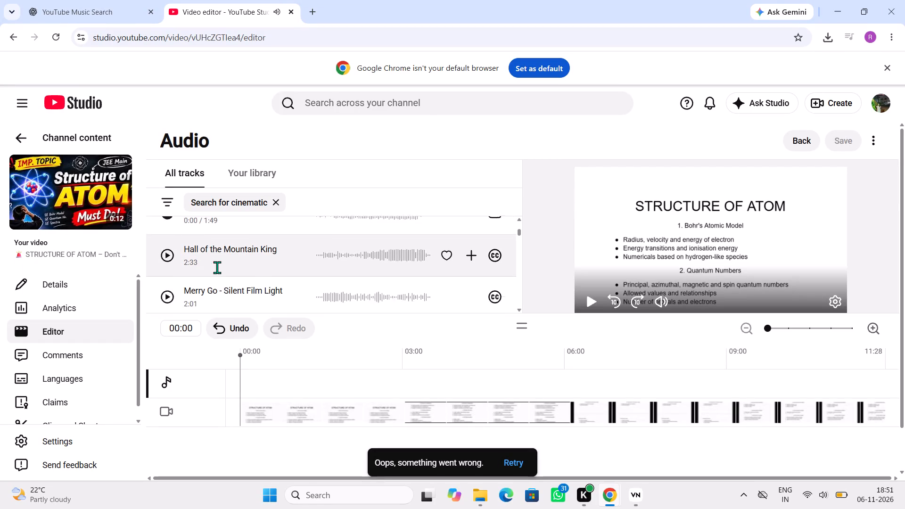
scroll(217, 267, down, 1)
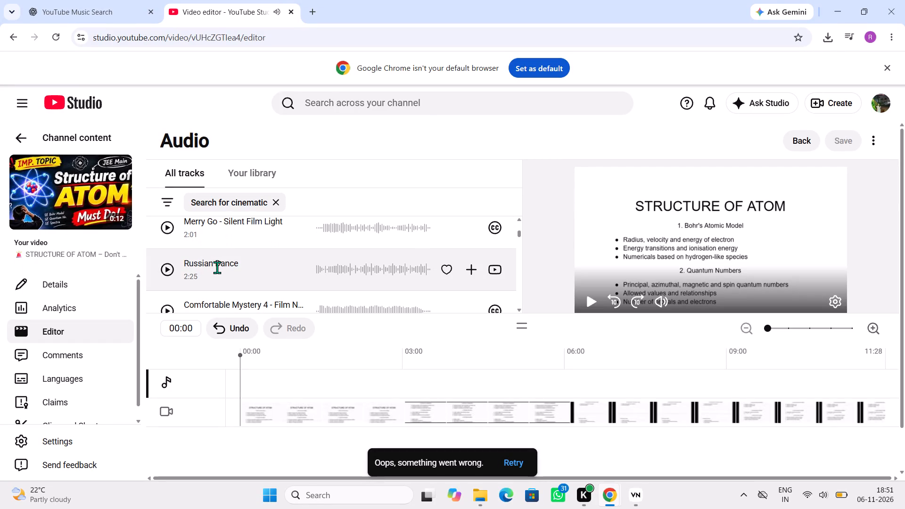
scroll(217, 267, up, 2)
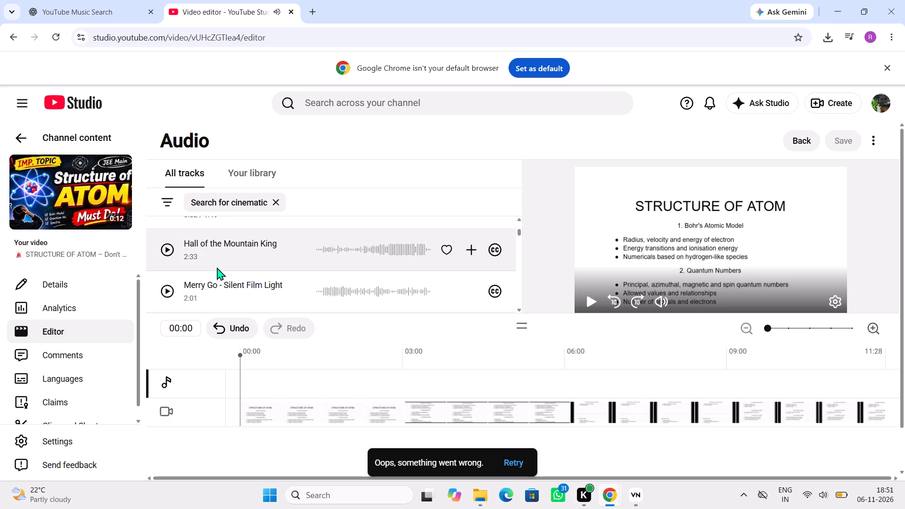
scroll(217, 267, down, 2)
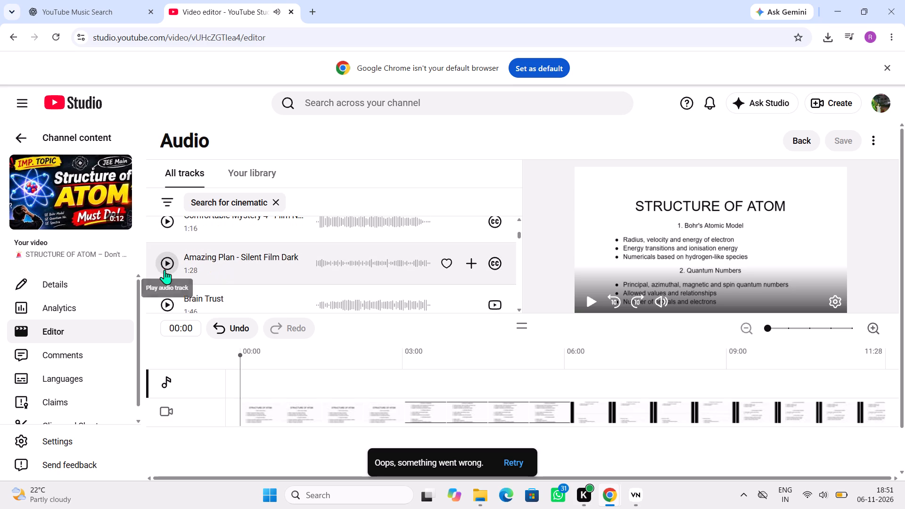
click(165, 270)
scroll(234, 276, down, 1)
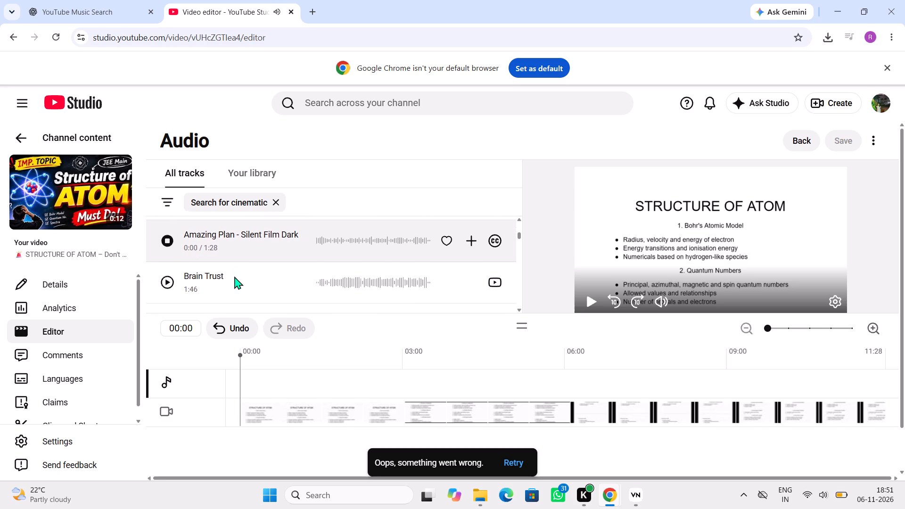
scroll(234, 276, down, 2)
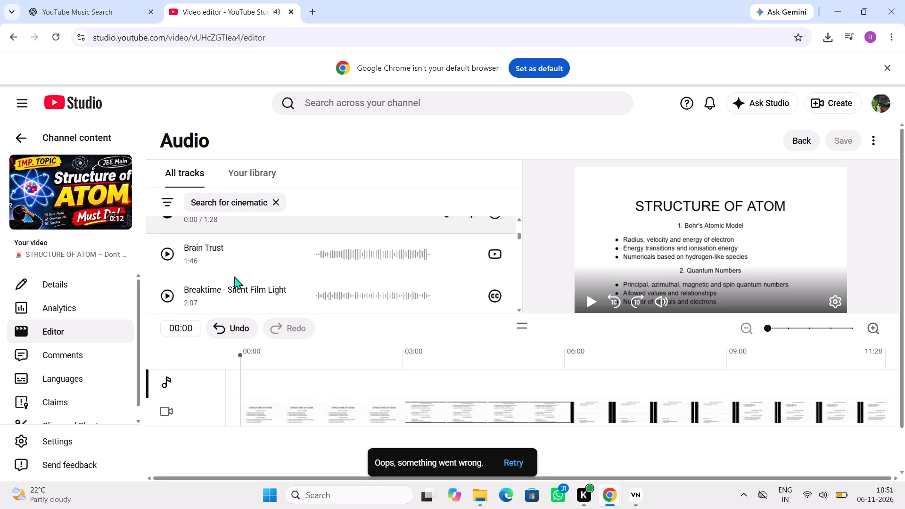
scroll(234, 276, down, 1)
click(169, 287)
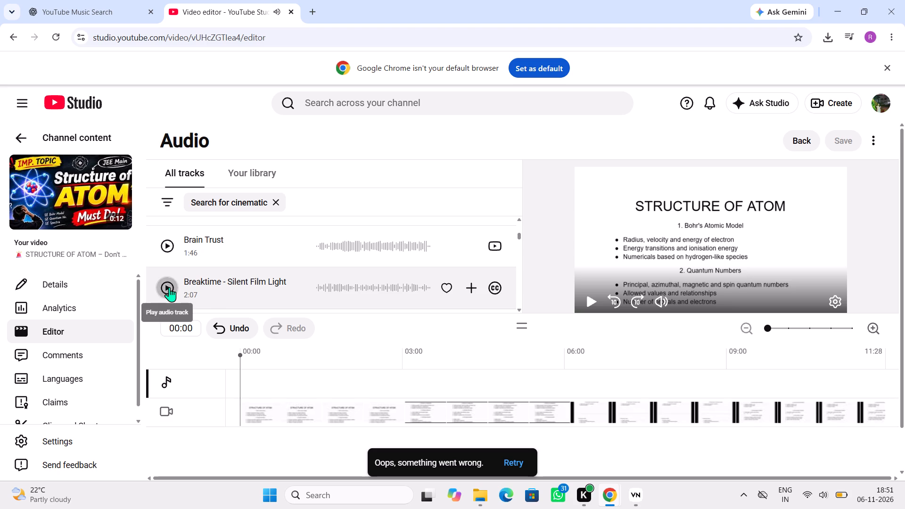
Browse the cinematic tracks down to the Comfortable Mystery pieces, and play the Rain Fuse preview again.
scroll(245, 278, down, 1)
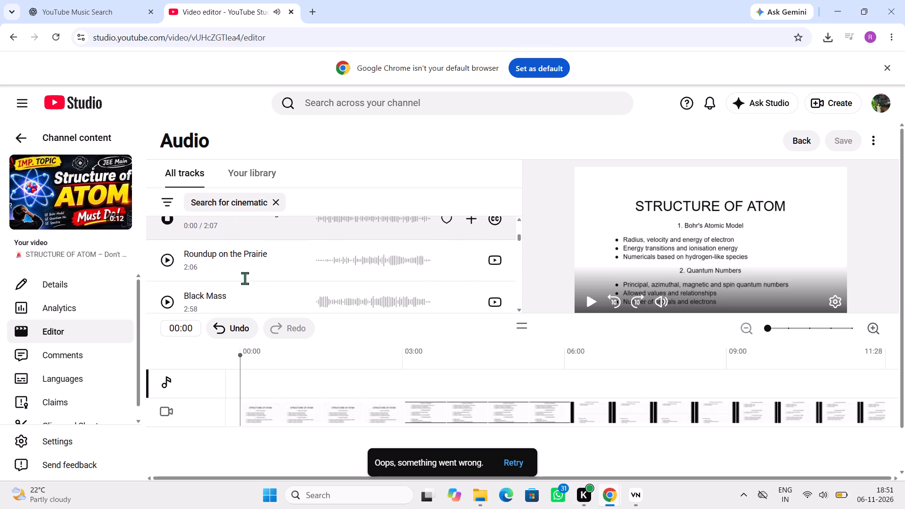
scroll(245, 278, down, 3)
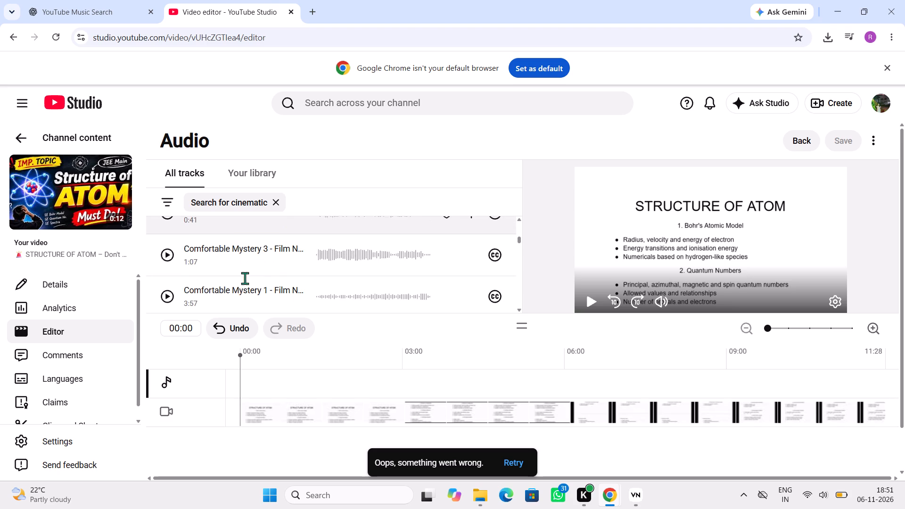
scroll(245, 278, down, 1)
scroll(245, 278, up, 3)
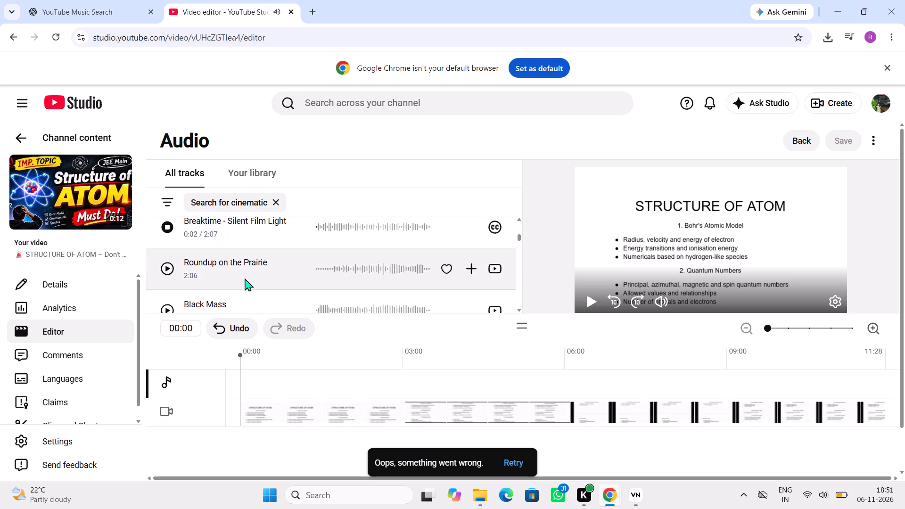
scroll(245, 278, up, 4)
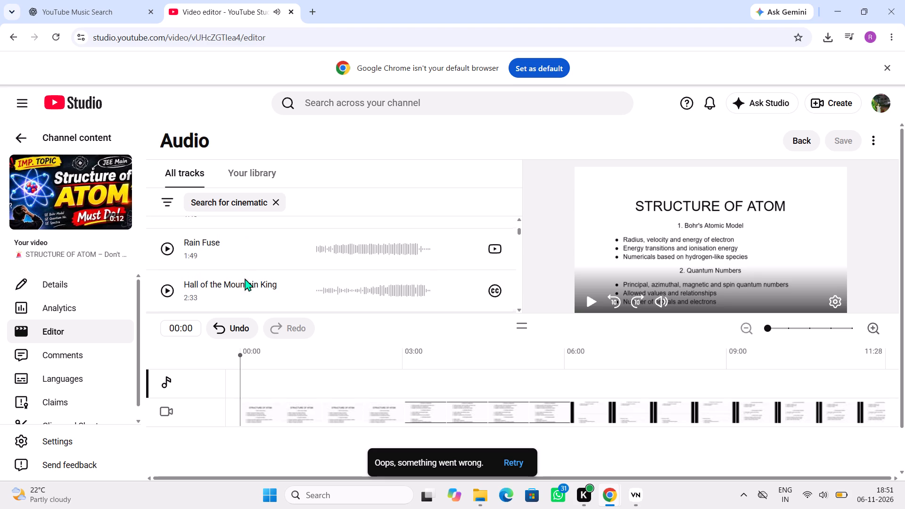
click(167, 253)
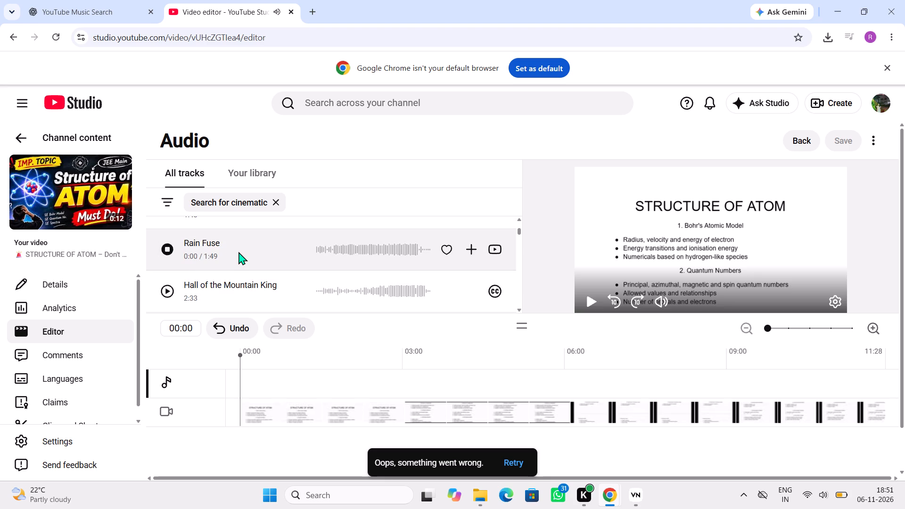
Preview the short Cinematic (Sting) track near the top of the cinematic results, playing it a second time.
scroll(239, 252, up, 3)
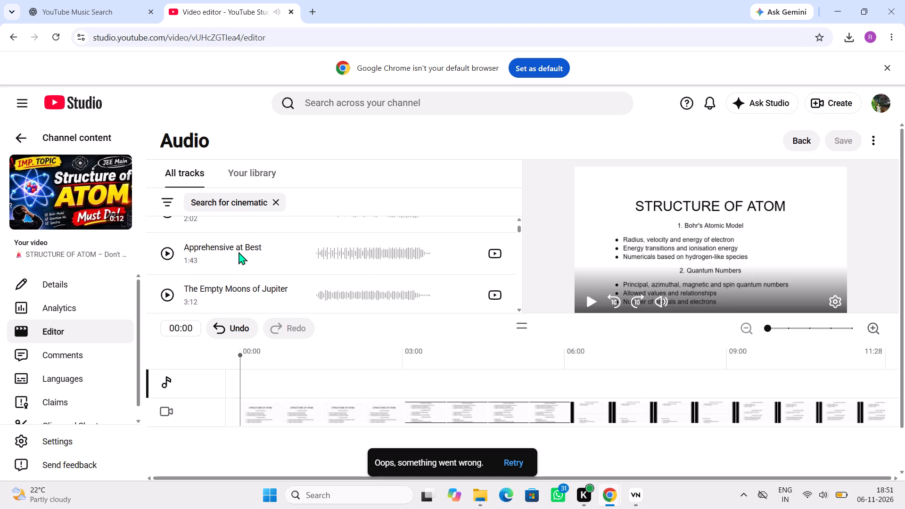
scroll(239, 252, up, 3)
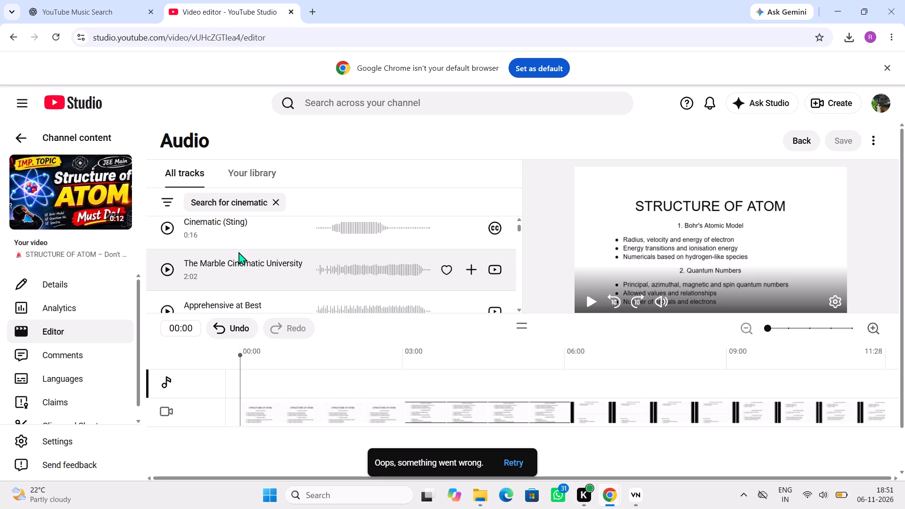
scroll(239, 252, up, 1)
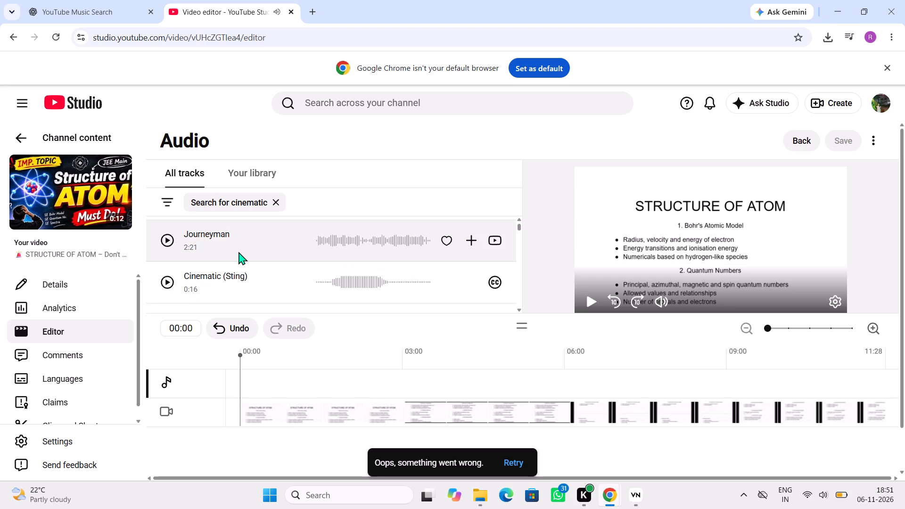
click(166, 285)
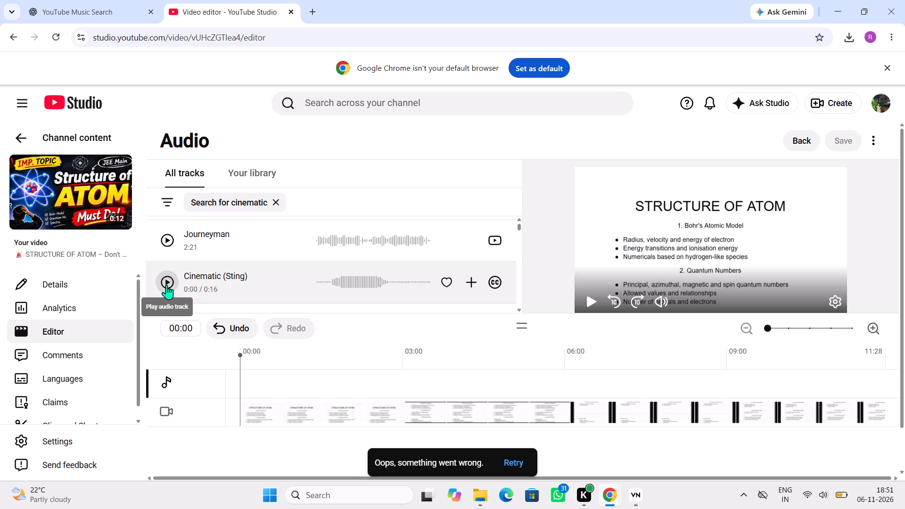
click(166, 281)
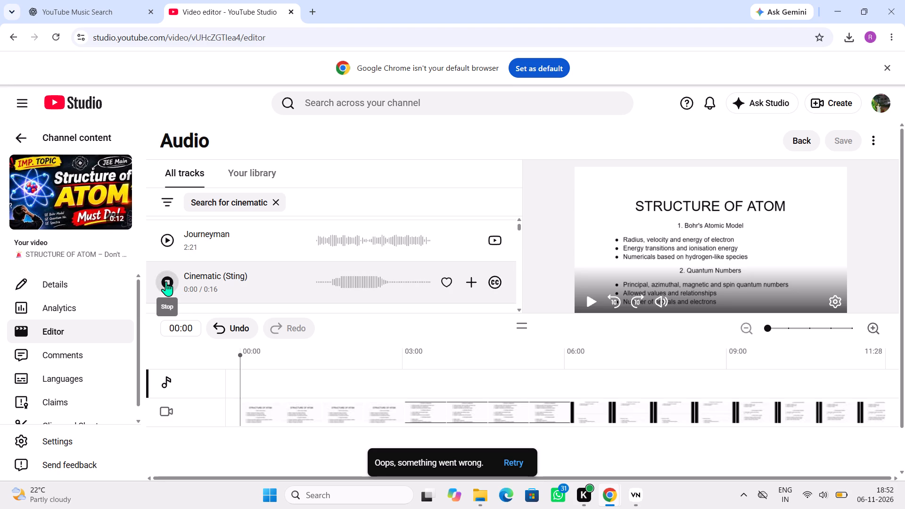
Look over the tracks below Cinematic (Sting), past Curse of the Witches, while its preview plays, and return to it.
scroll(166, 281, down, 1)
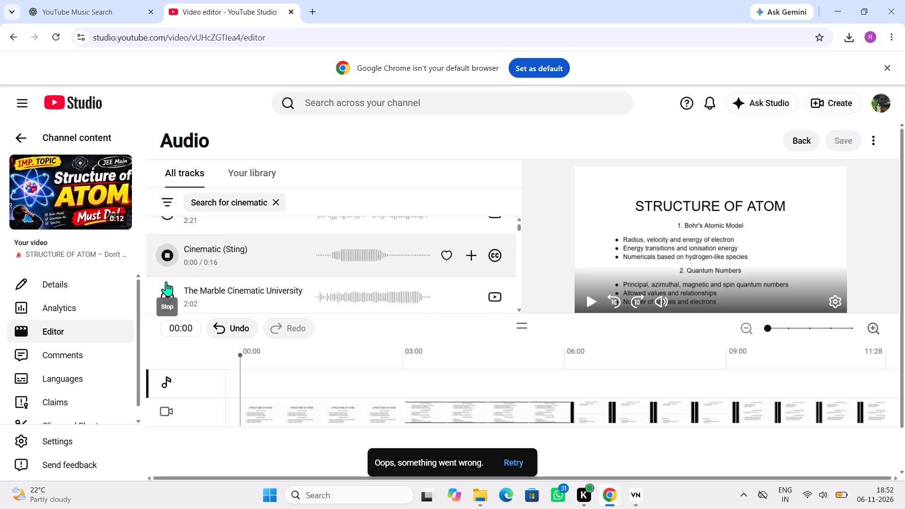
scroll(166, 281, down, 3)
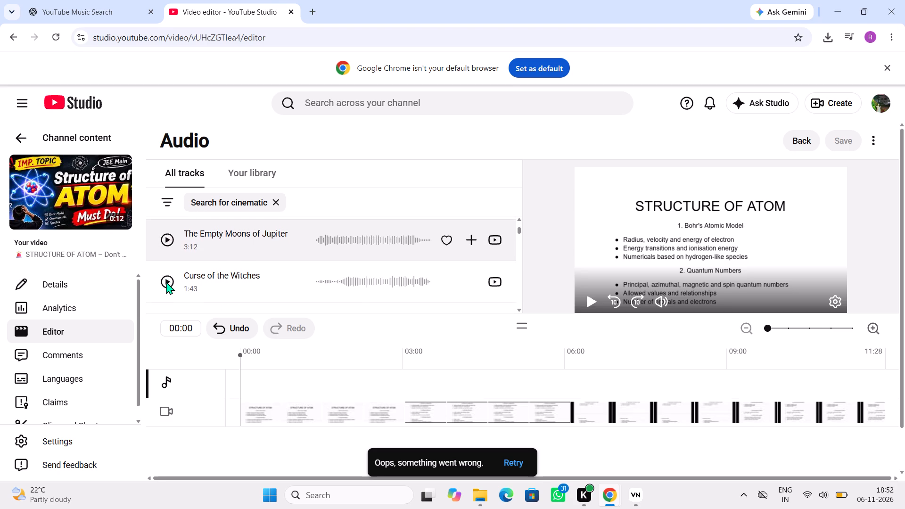
scroll(166, 281, down, 1)
scroll(166, 281, up, 1)
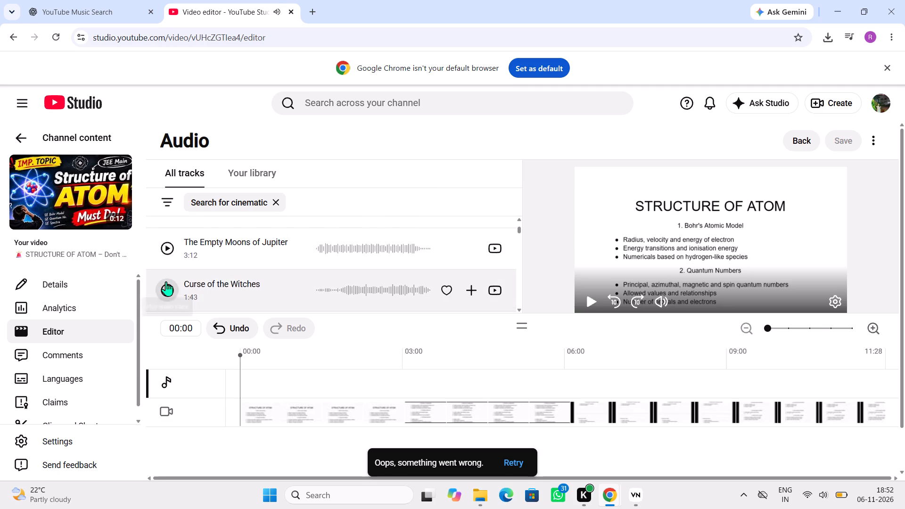
scroll(166, 281, up, 4)
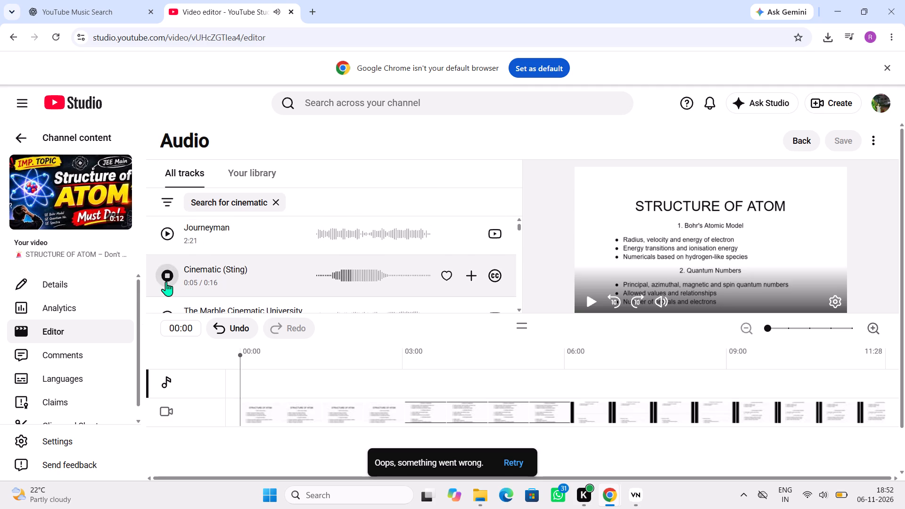
Save the Cinematic (Sting) track to your library and add it to the video's audio track.
click(446, 273)
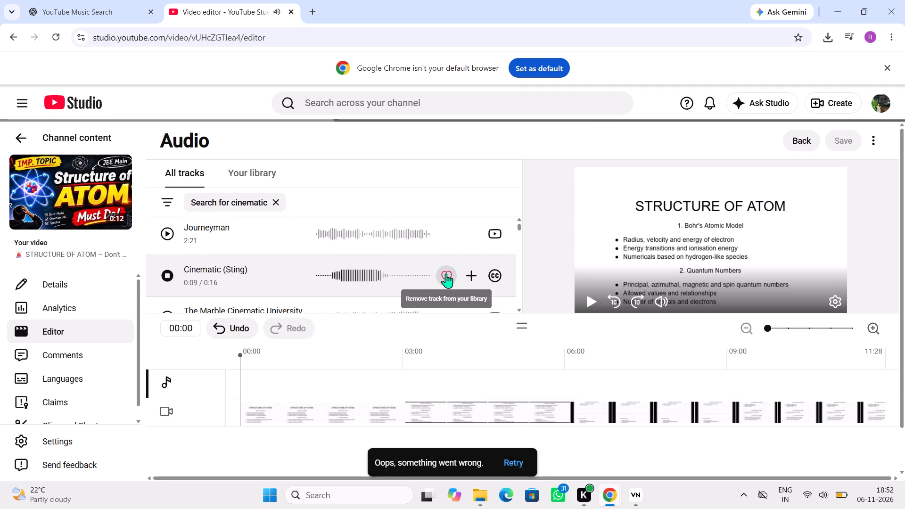
click(474, 276)
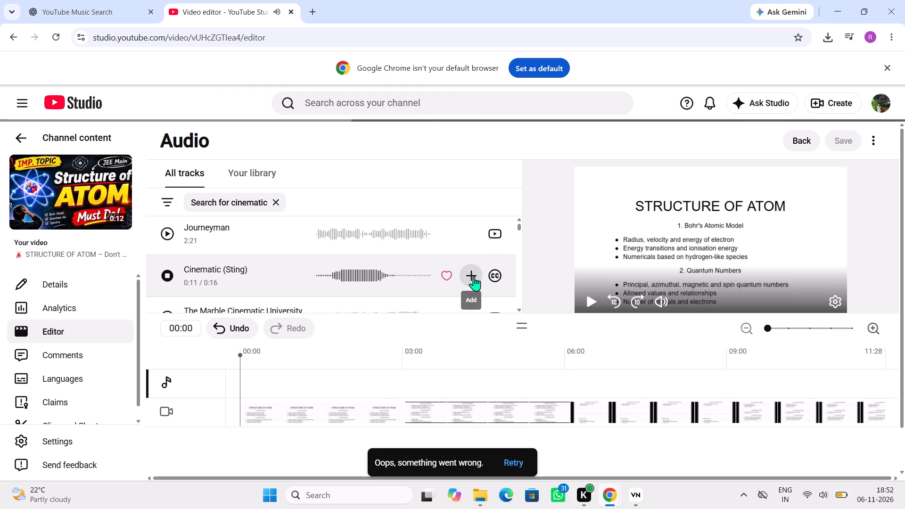